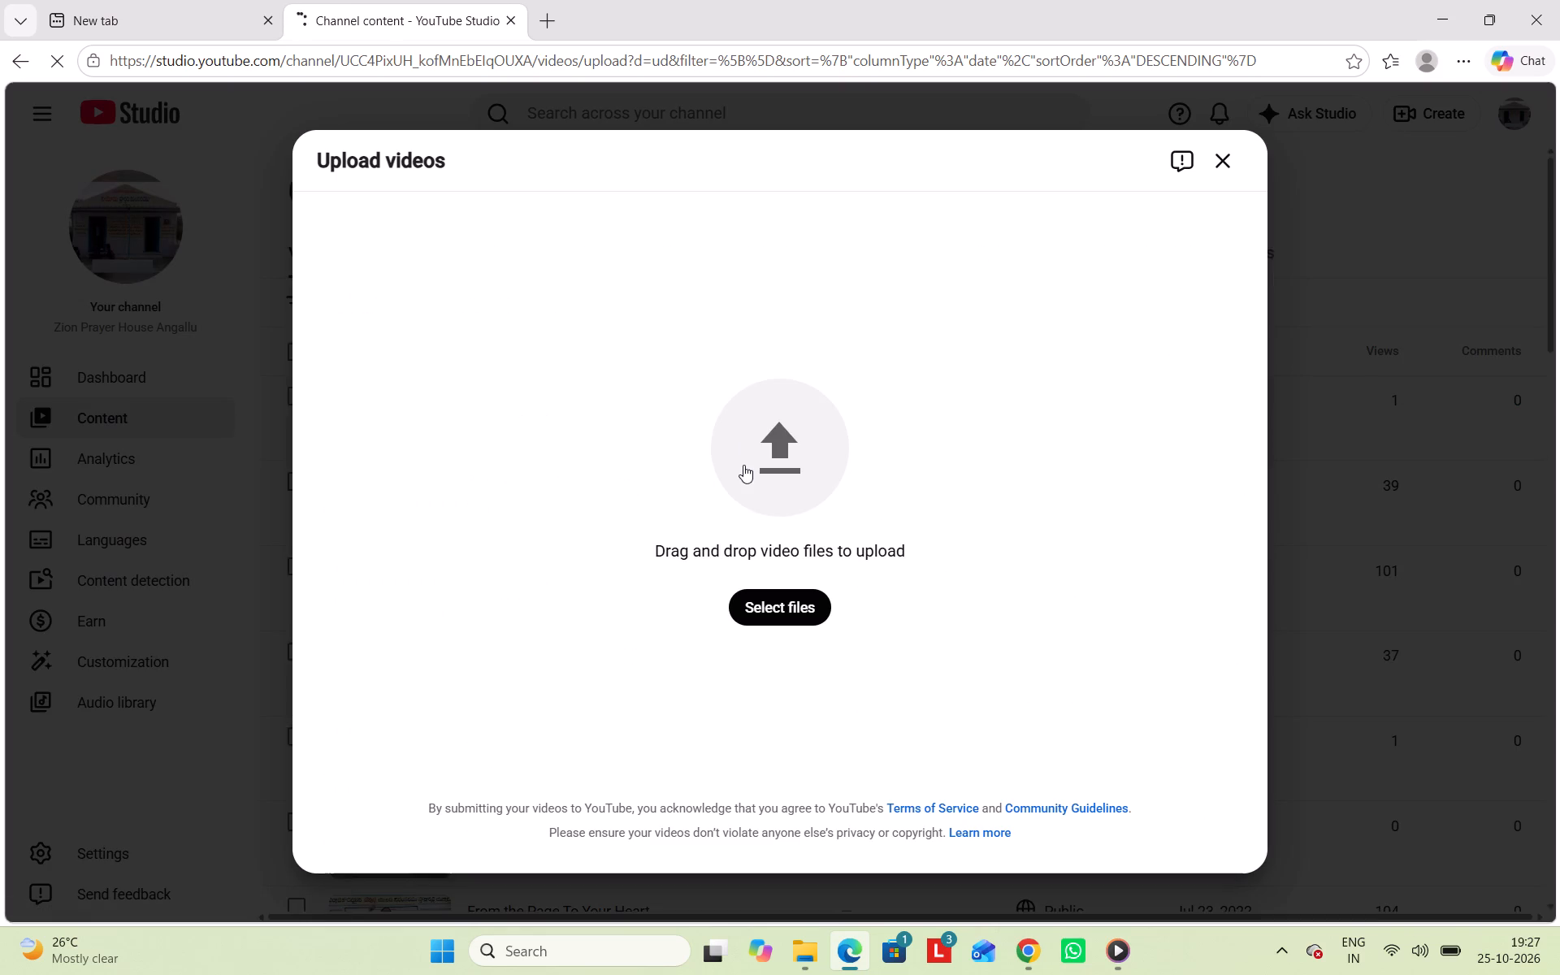
click(769, 610)
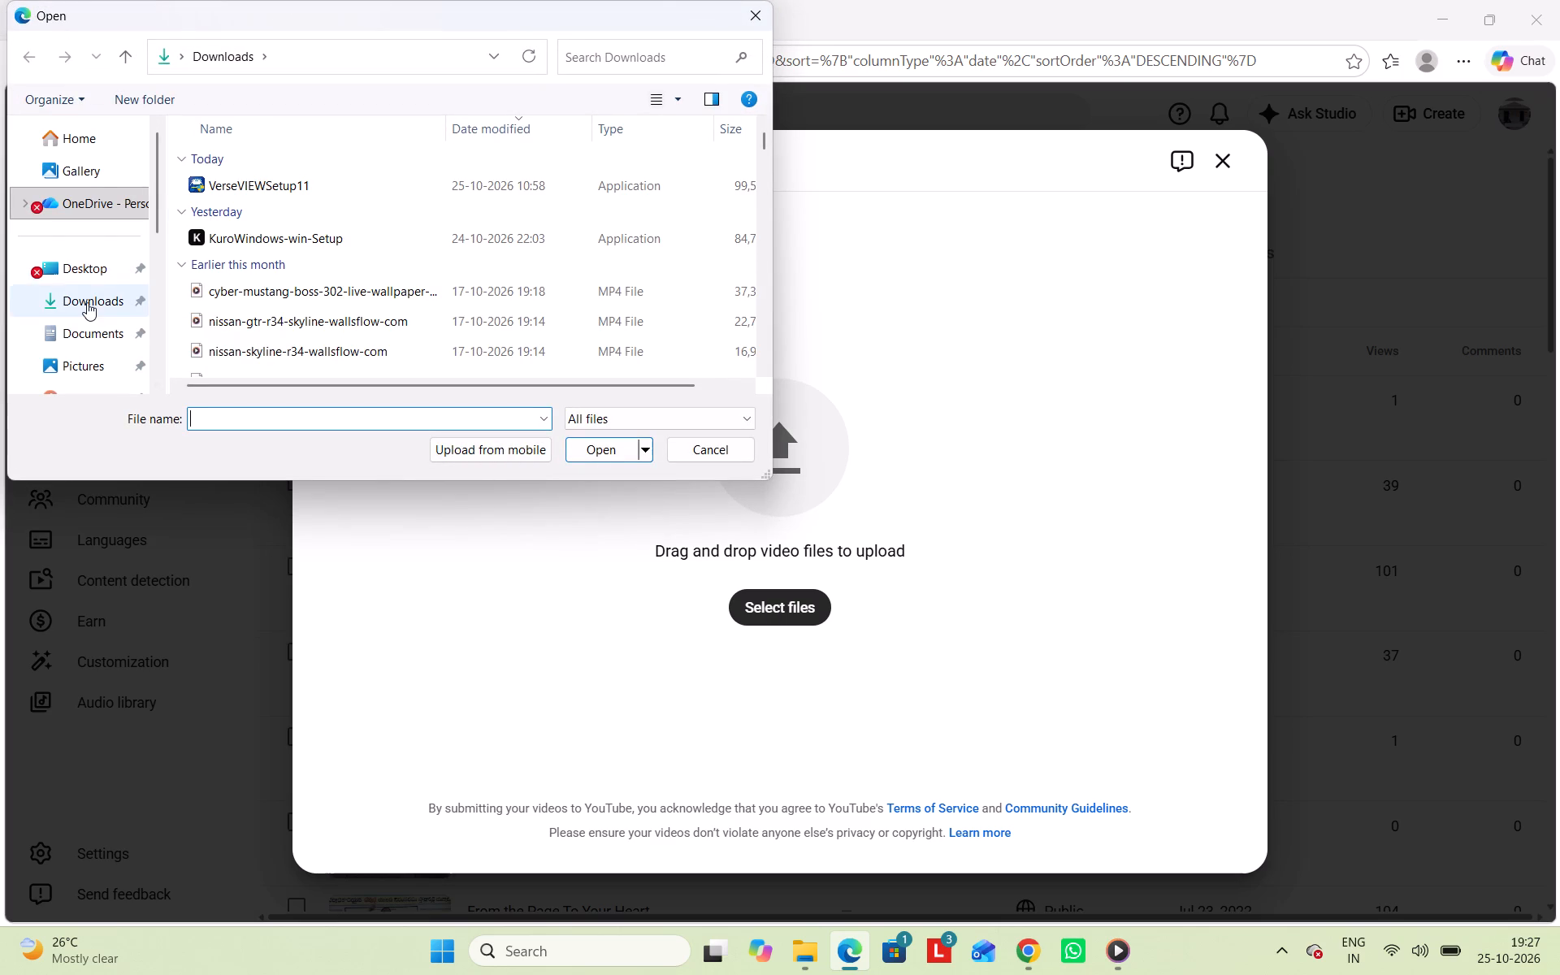
scroll(87, 302, down, 1)
click(68, 136)
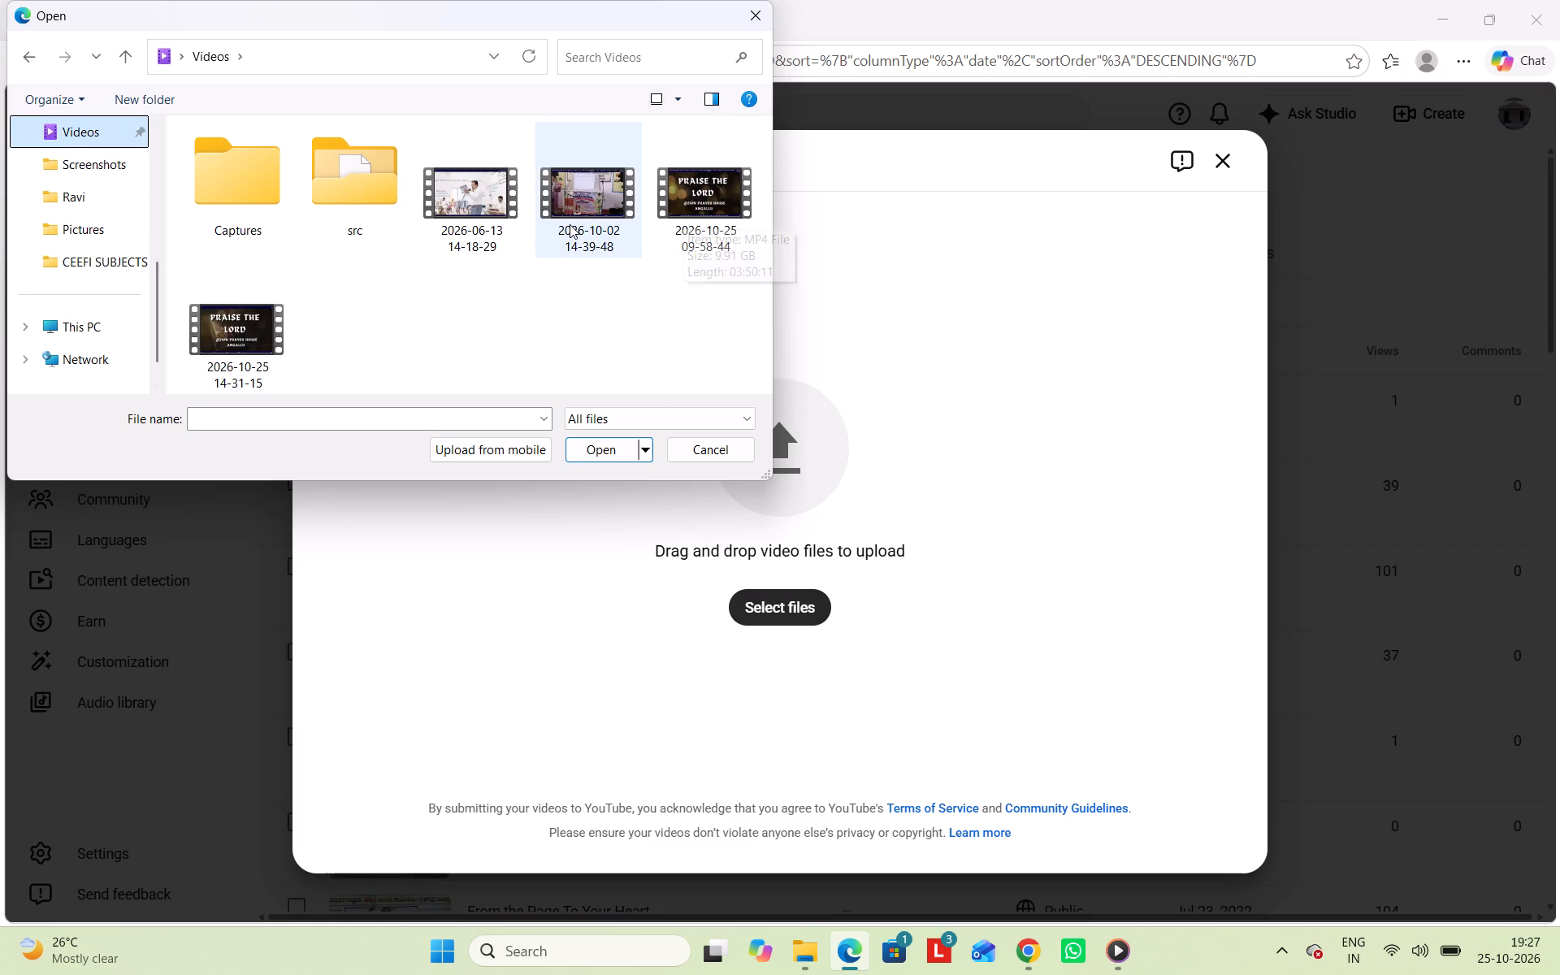
click(700, 195)
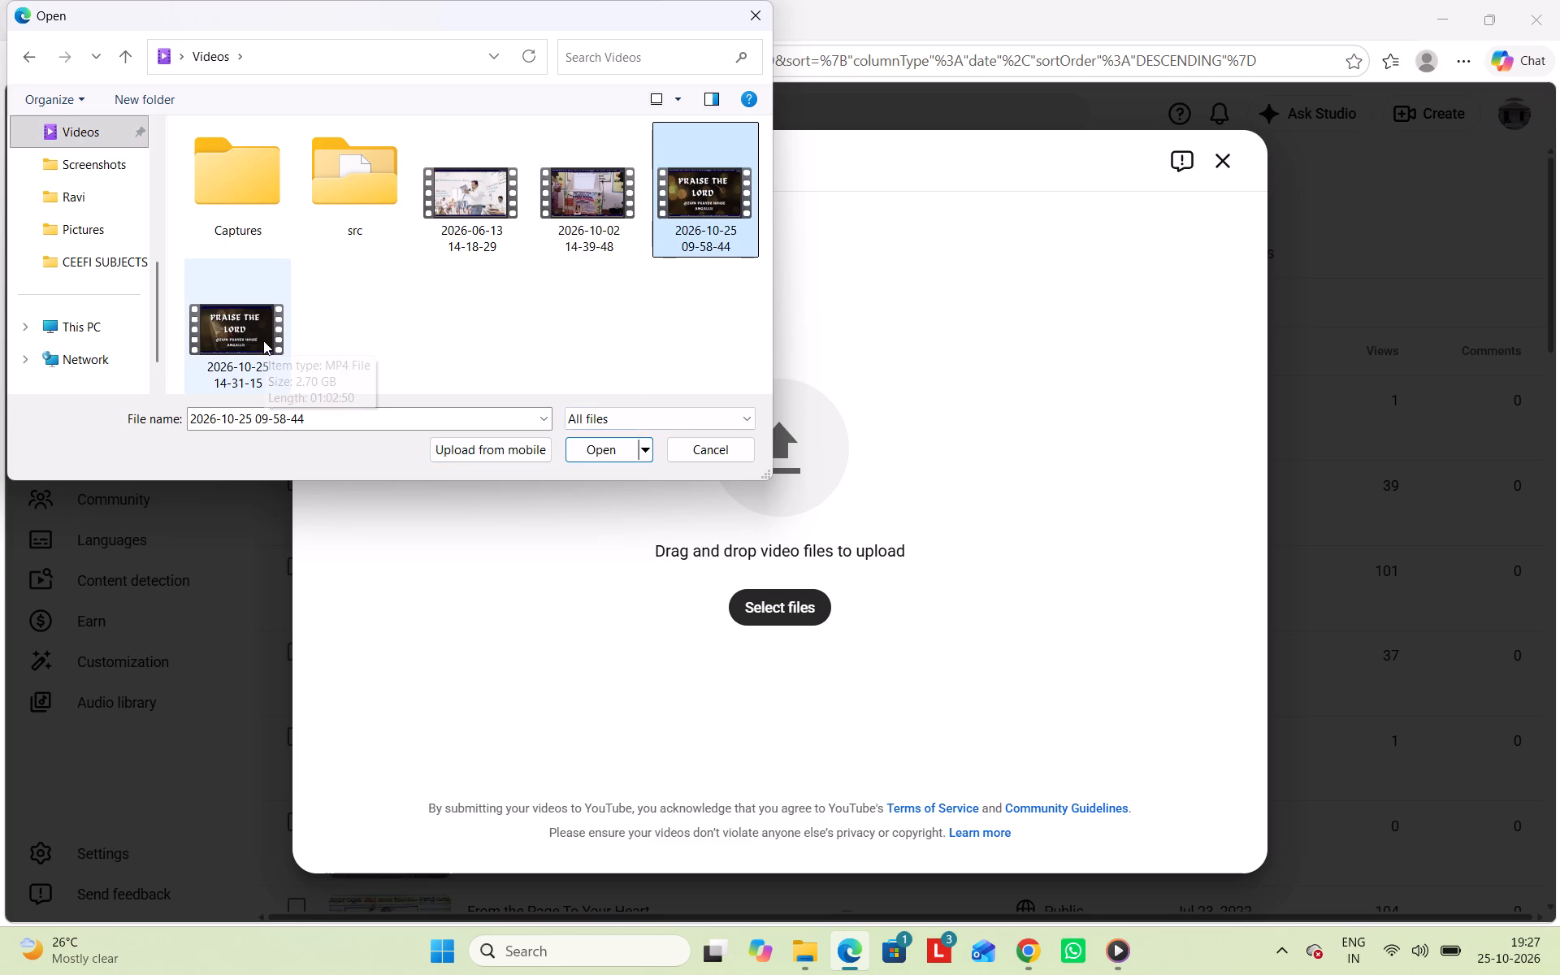
click(599, 461)
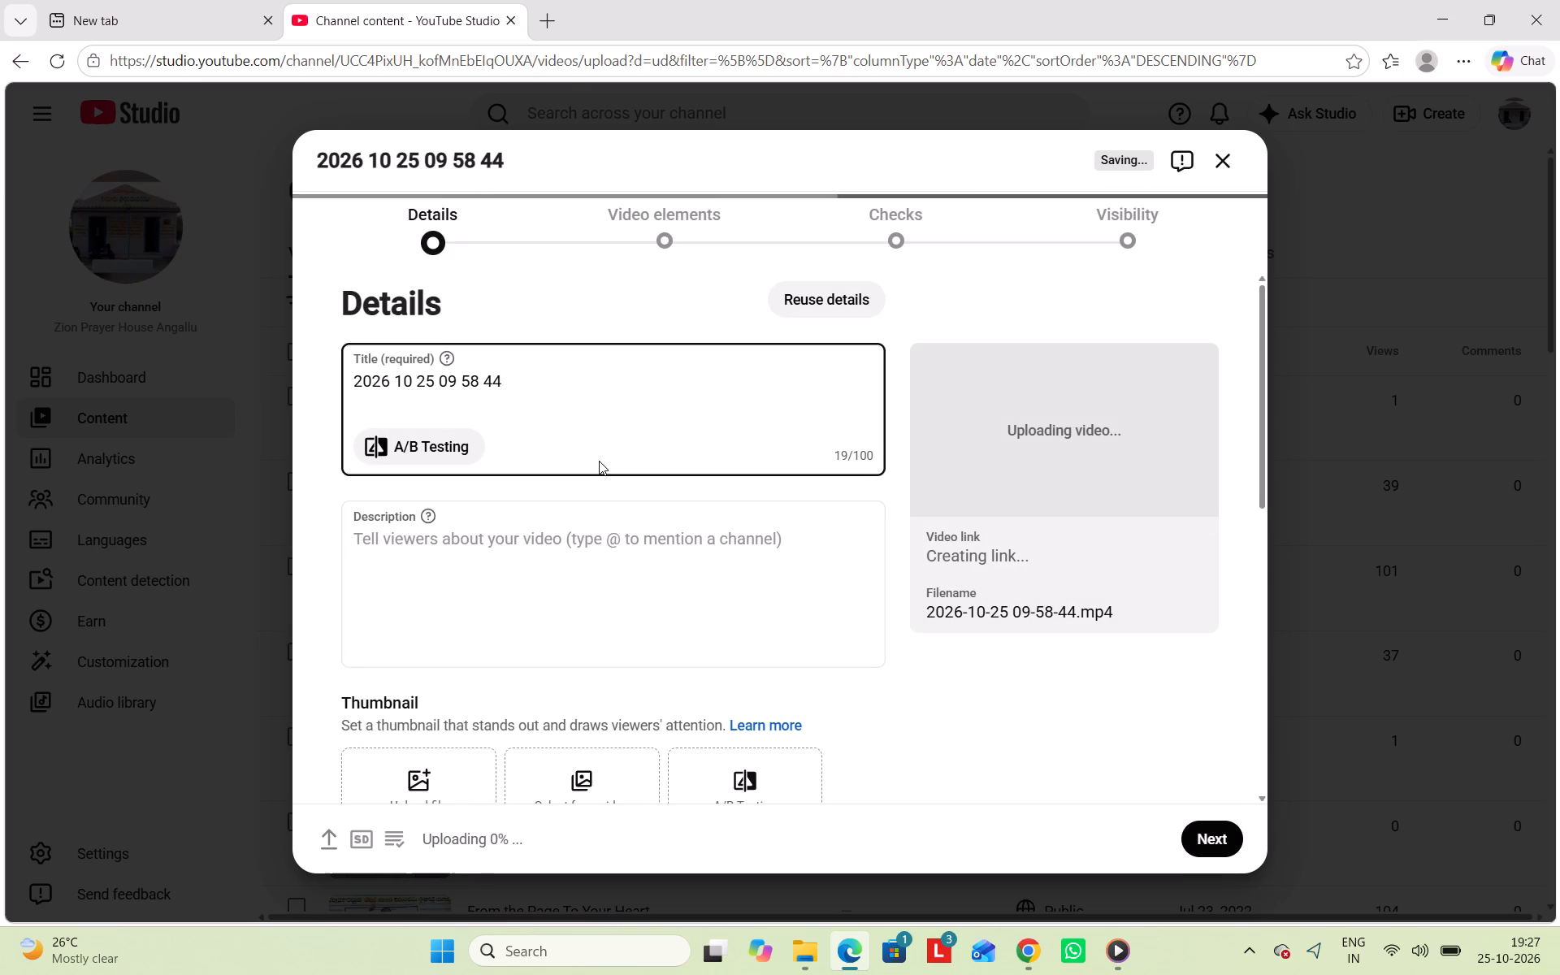
Replace the video title with "SUNDAY WORSHIP SERVICE || 25-10-2026 || @".
click(542, 375)
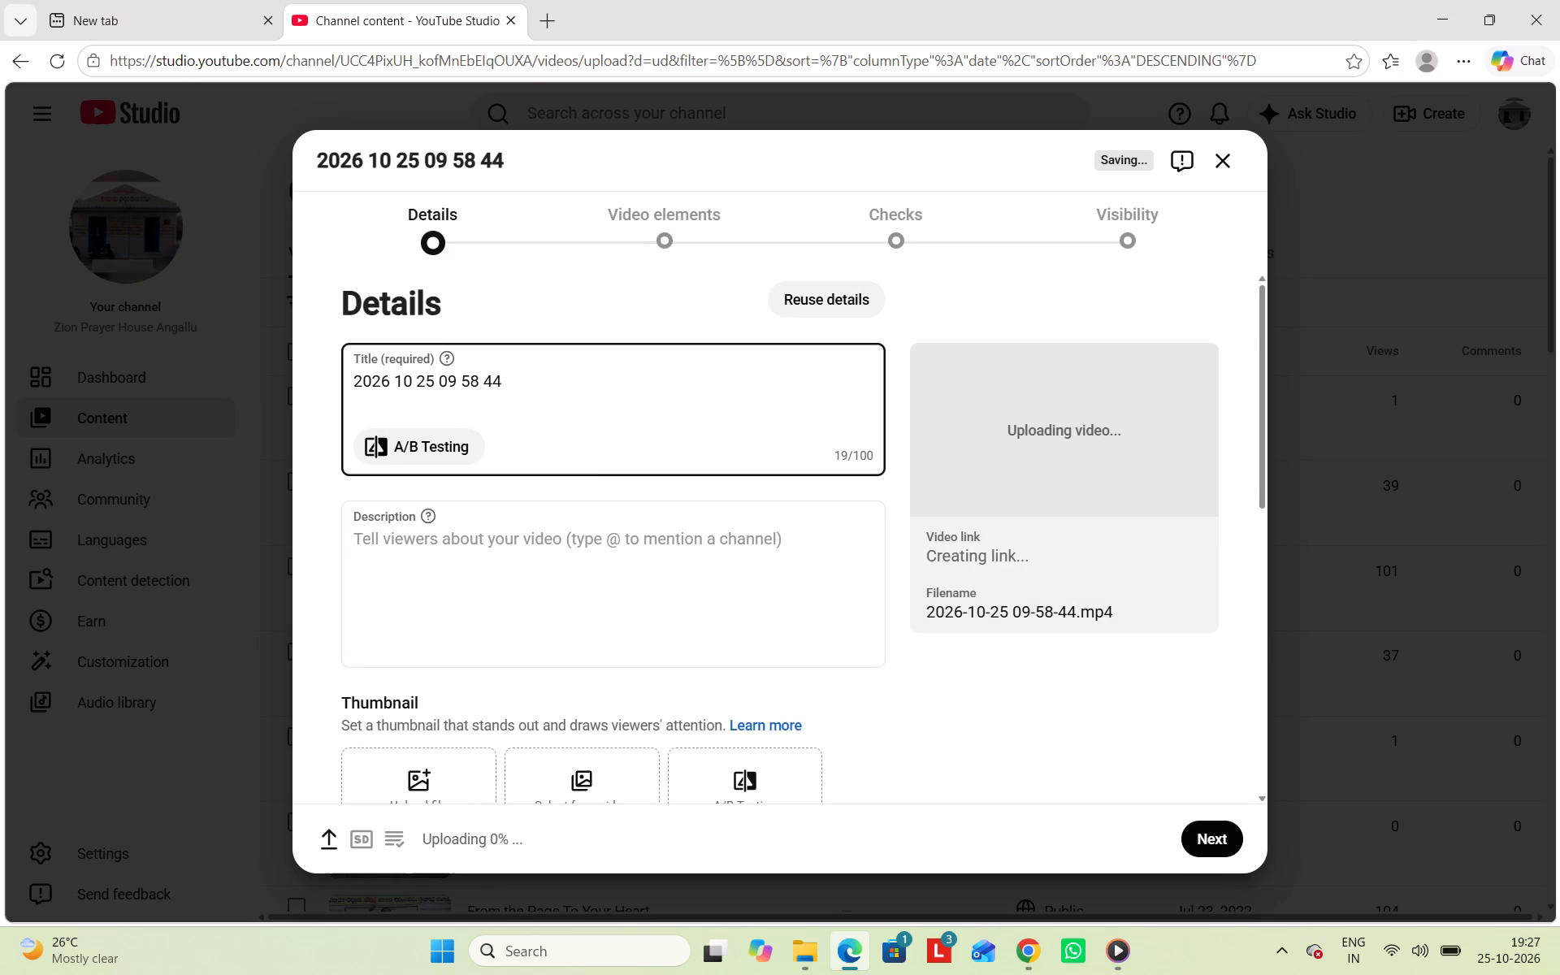
key(ctrl+a)
key(shift+s)
key(u)
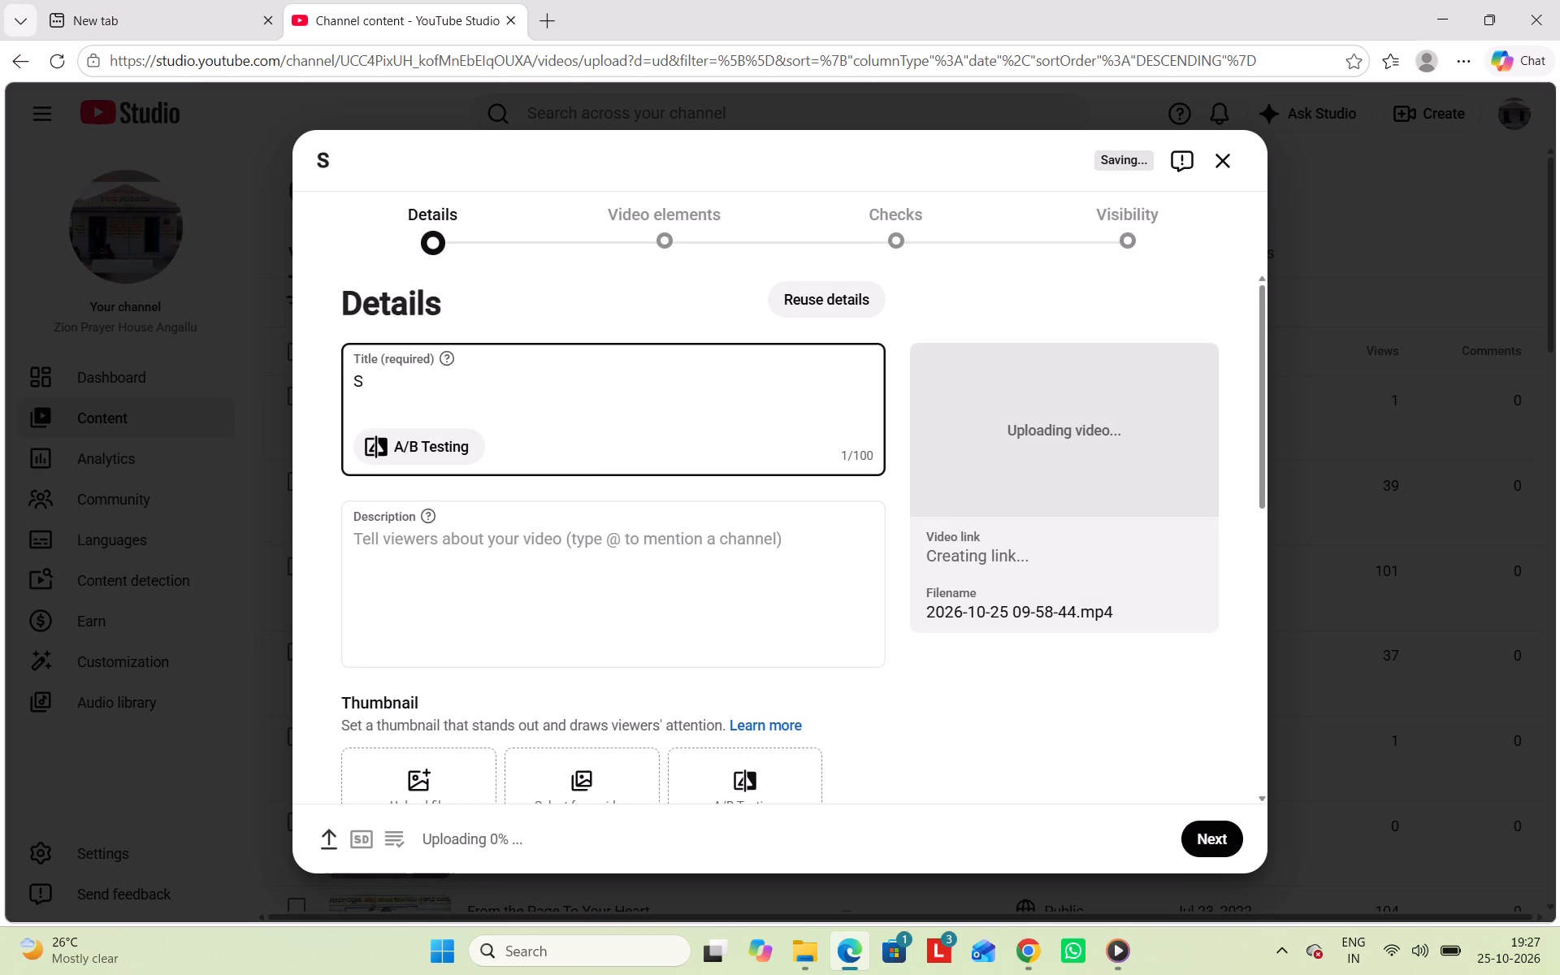
key(BackSpace)
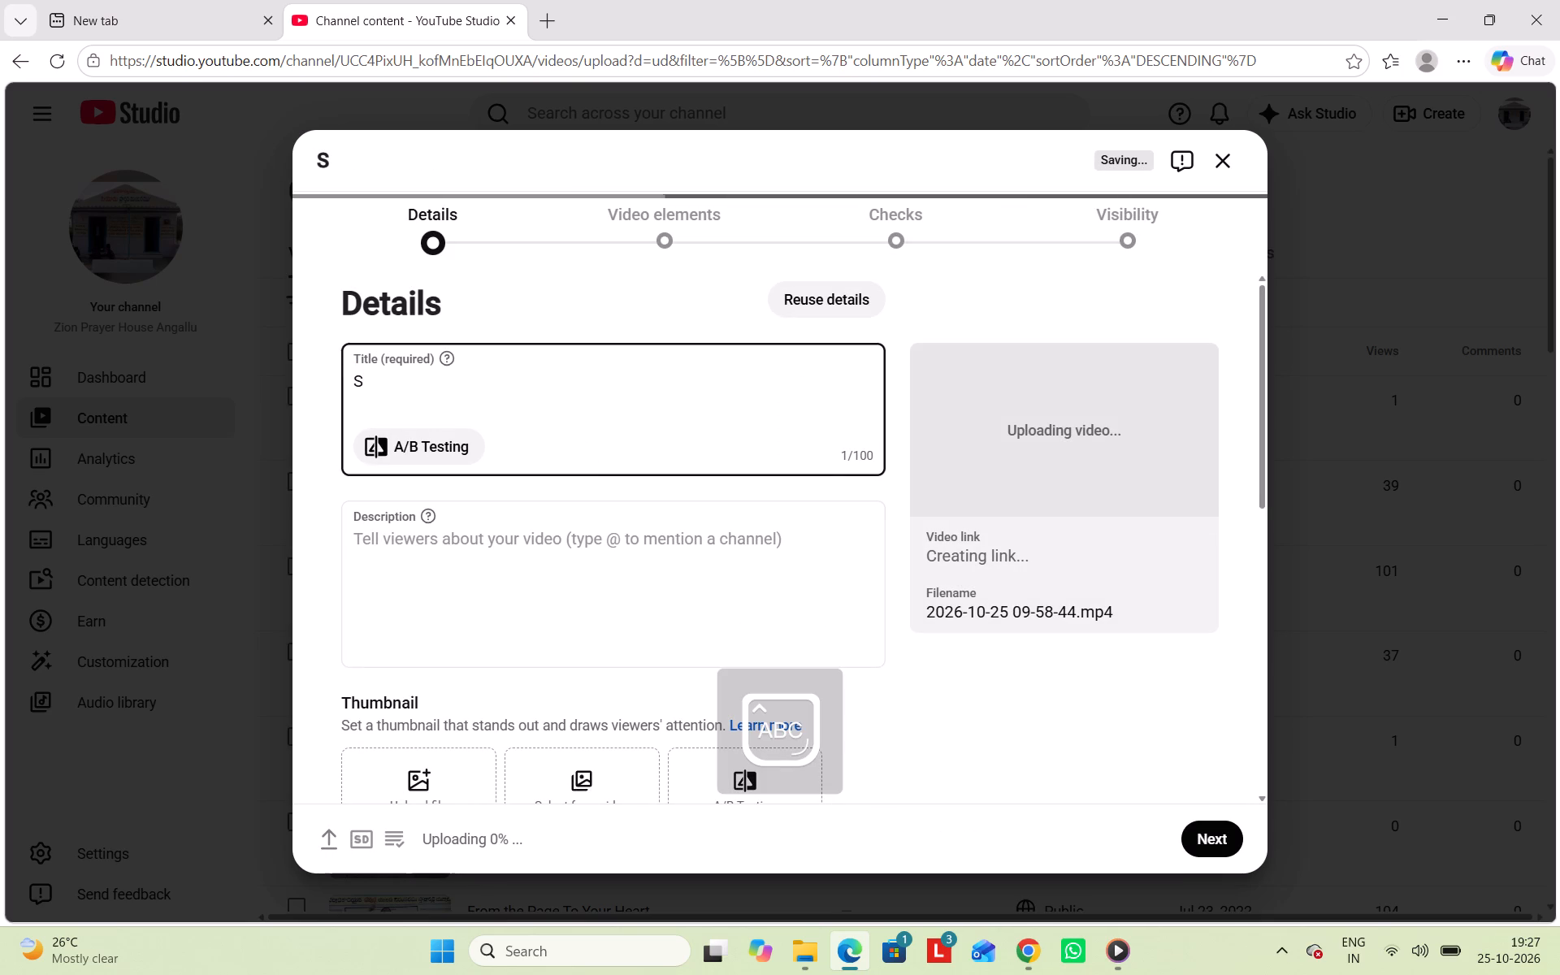
text(UNDAY)
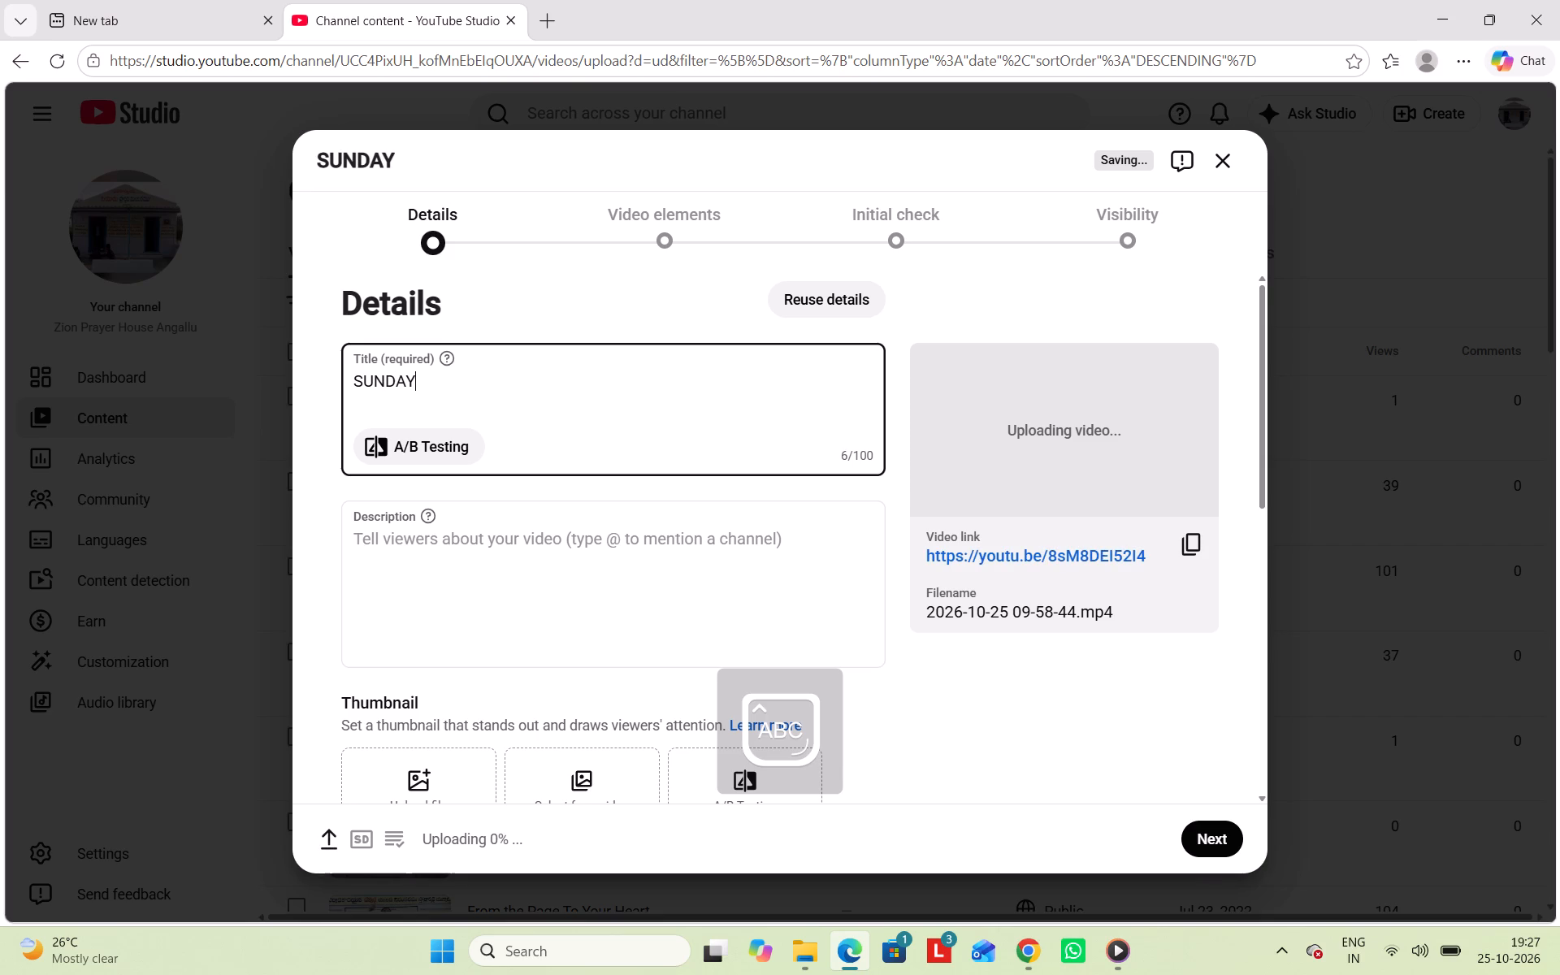
key(space)
text(WORSHIP SERVICE)
key(space)
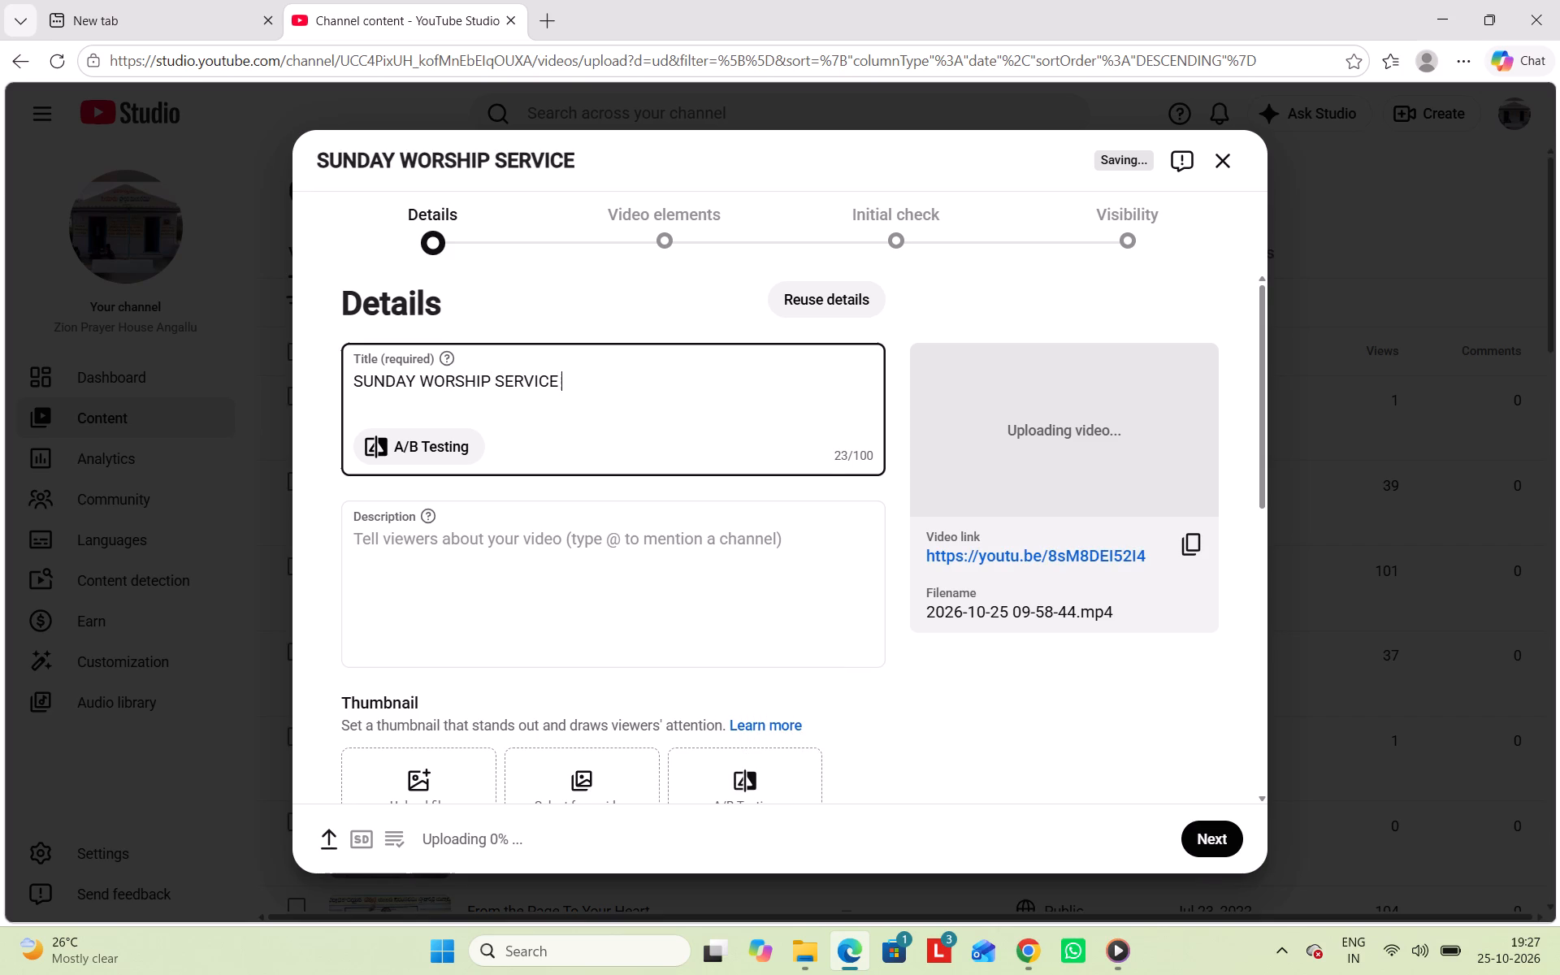
text(||)
key(space)
text(25)
key(minus)
text(10)
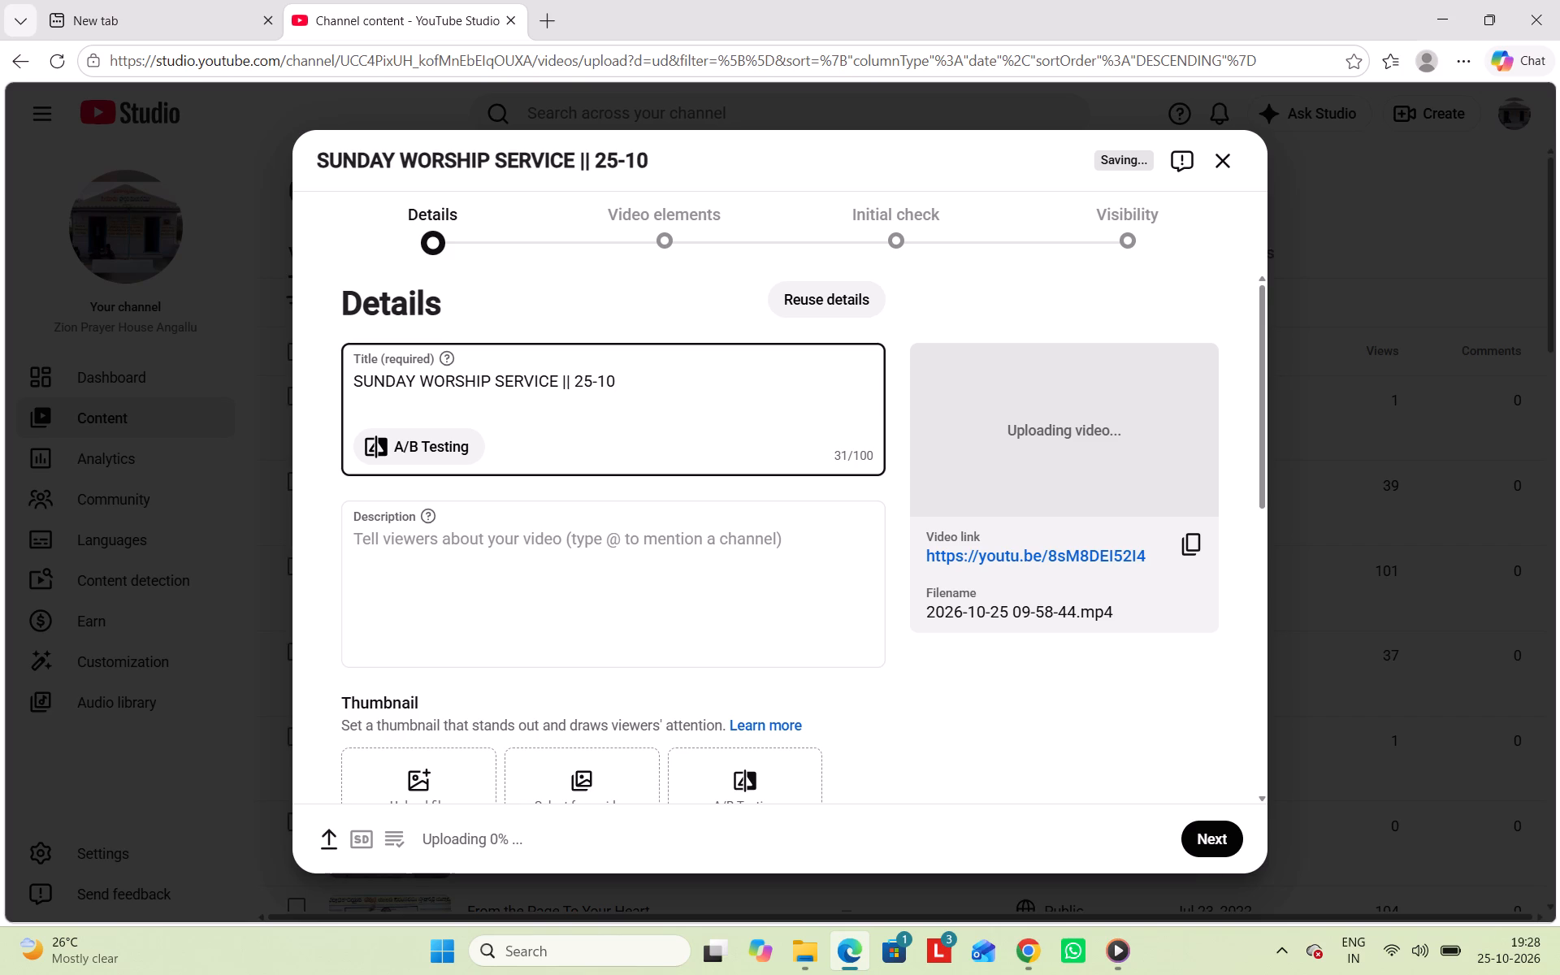
key(minus)
text(2026)
key(space)
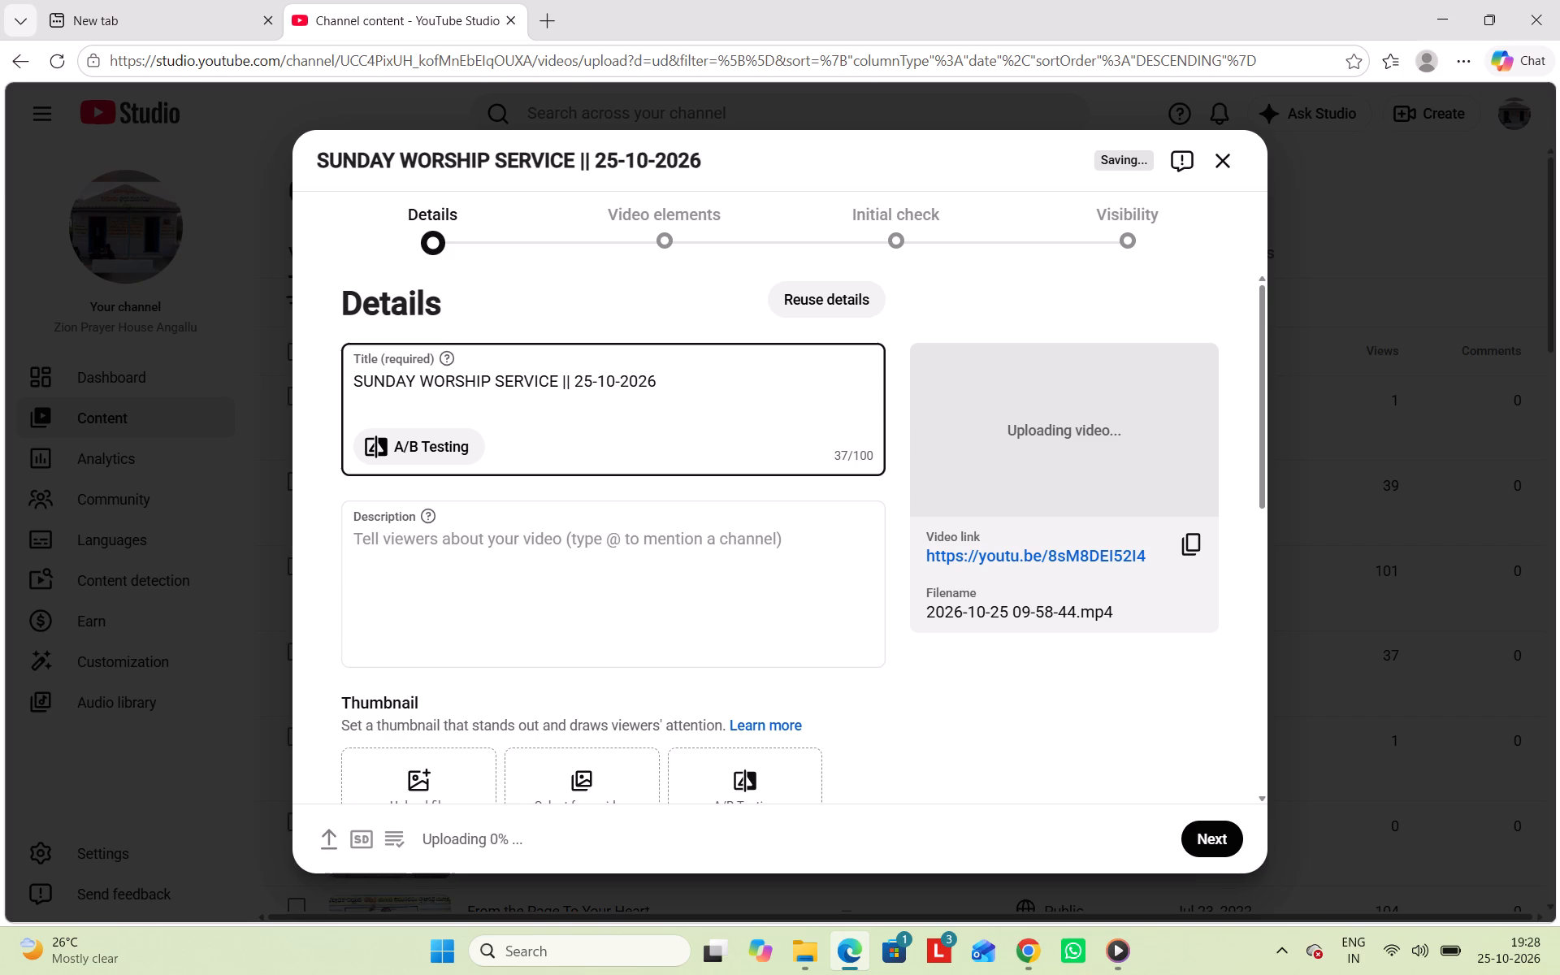
text(||)
key(space)
key(shift+at)
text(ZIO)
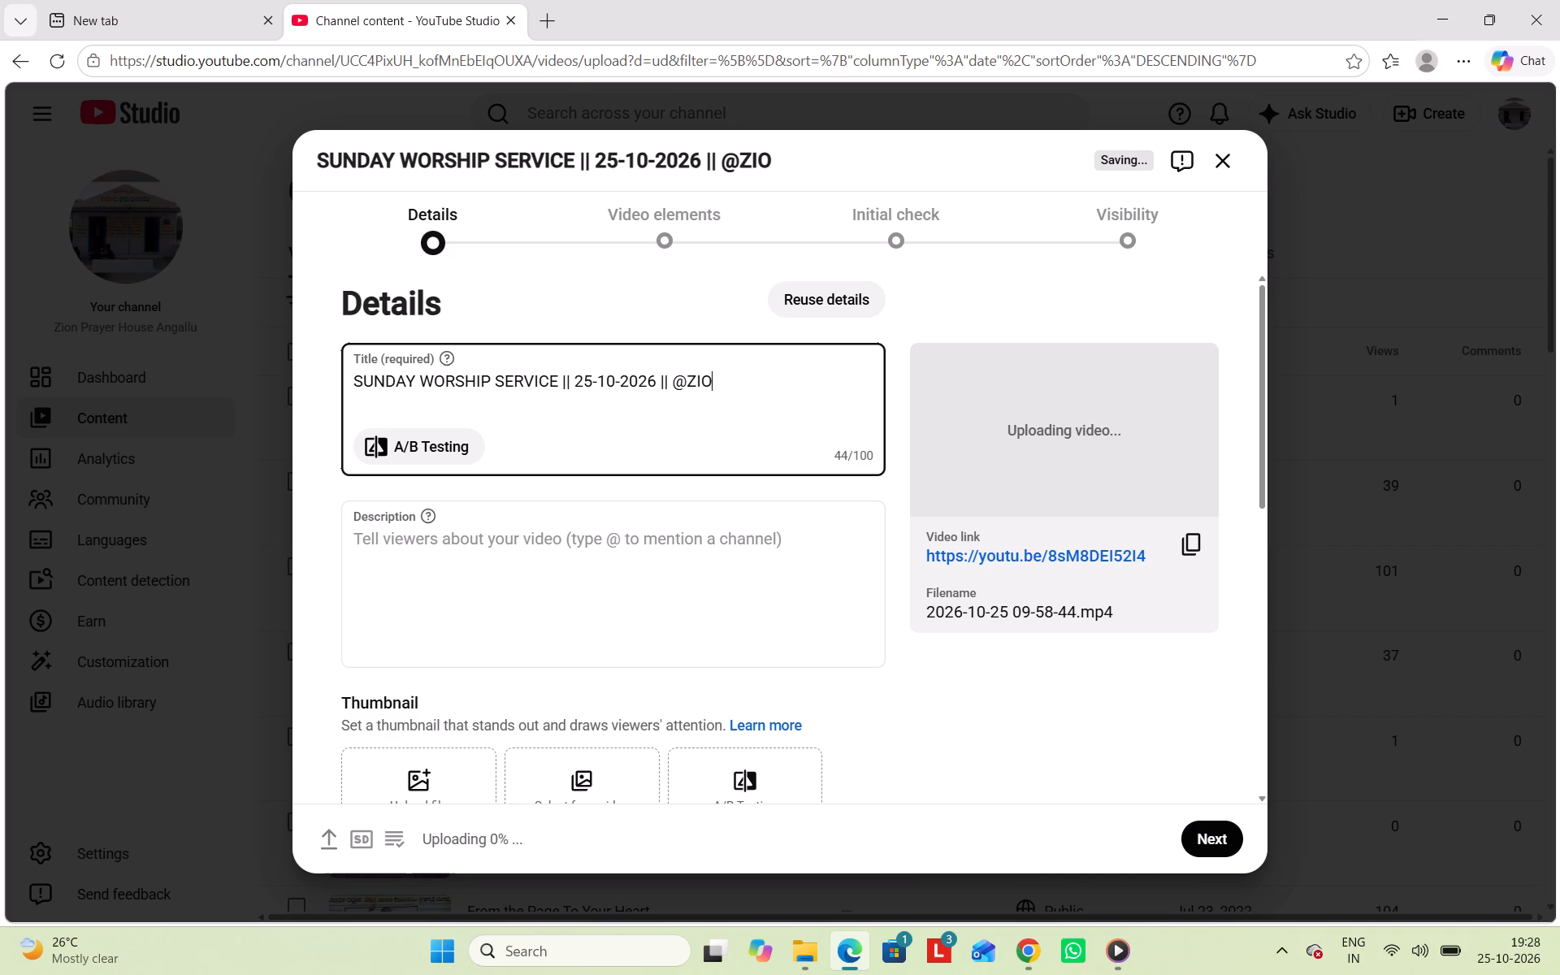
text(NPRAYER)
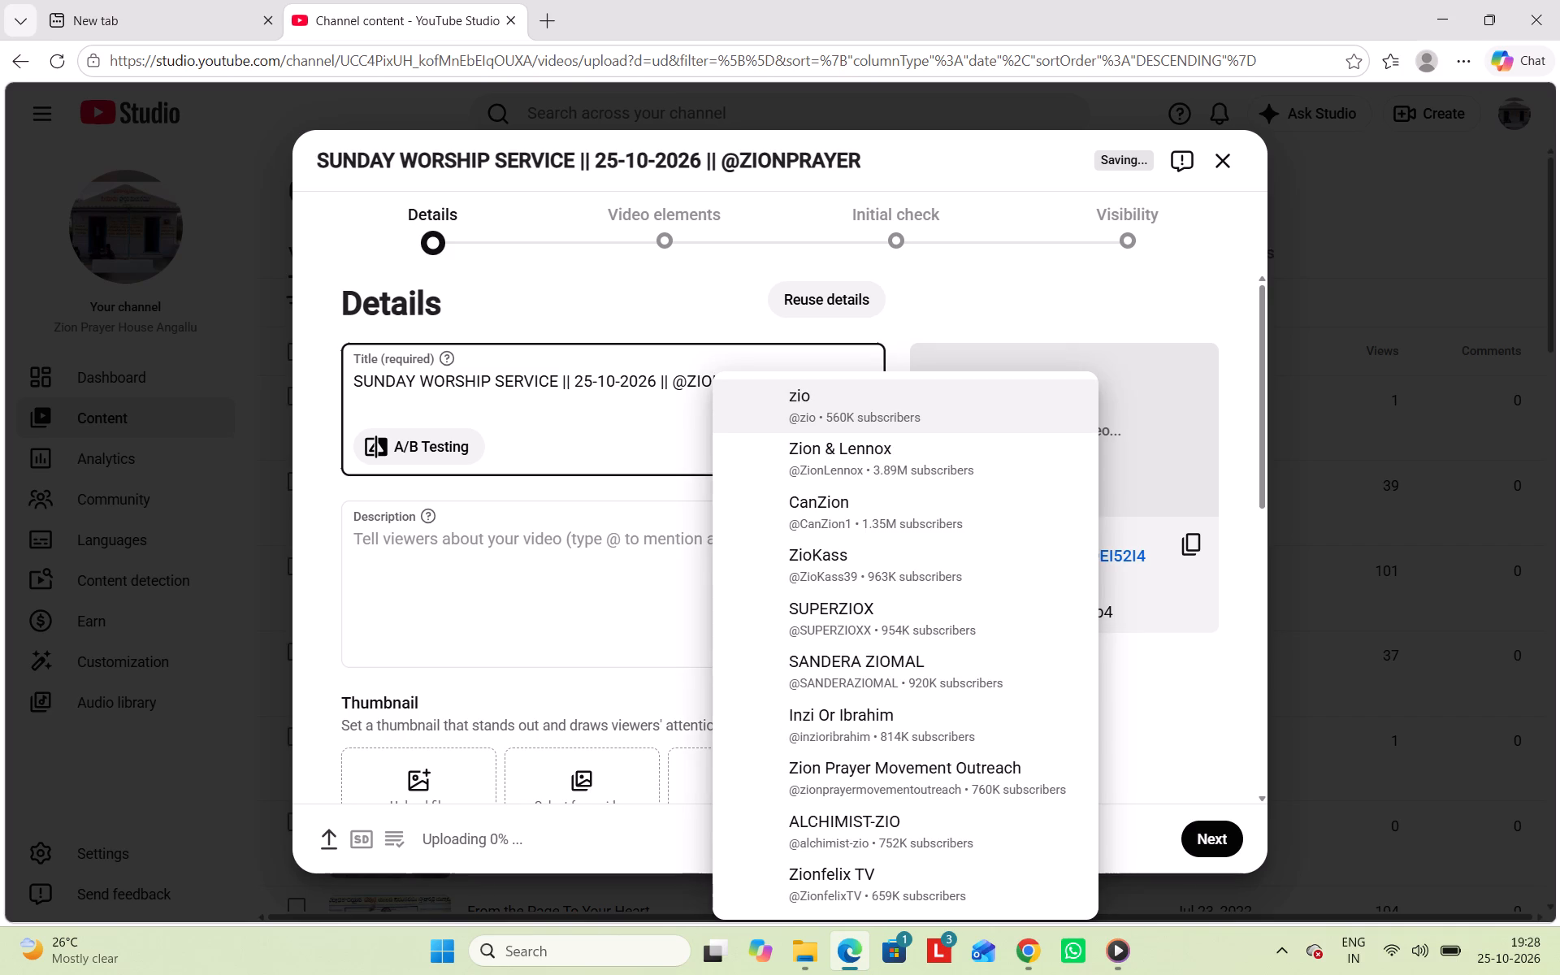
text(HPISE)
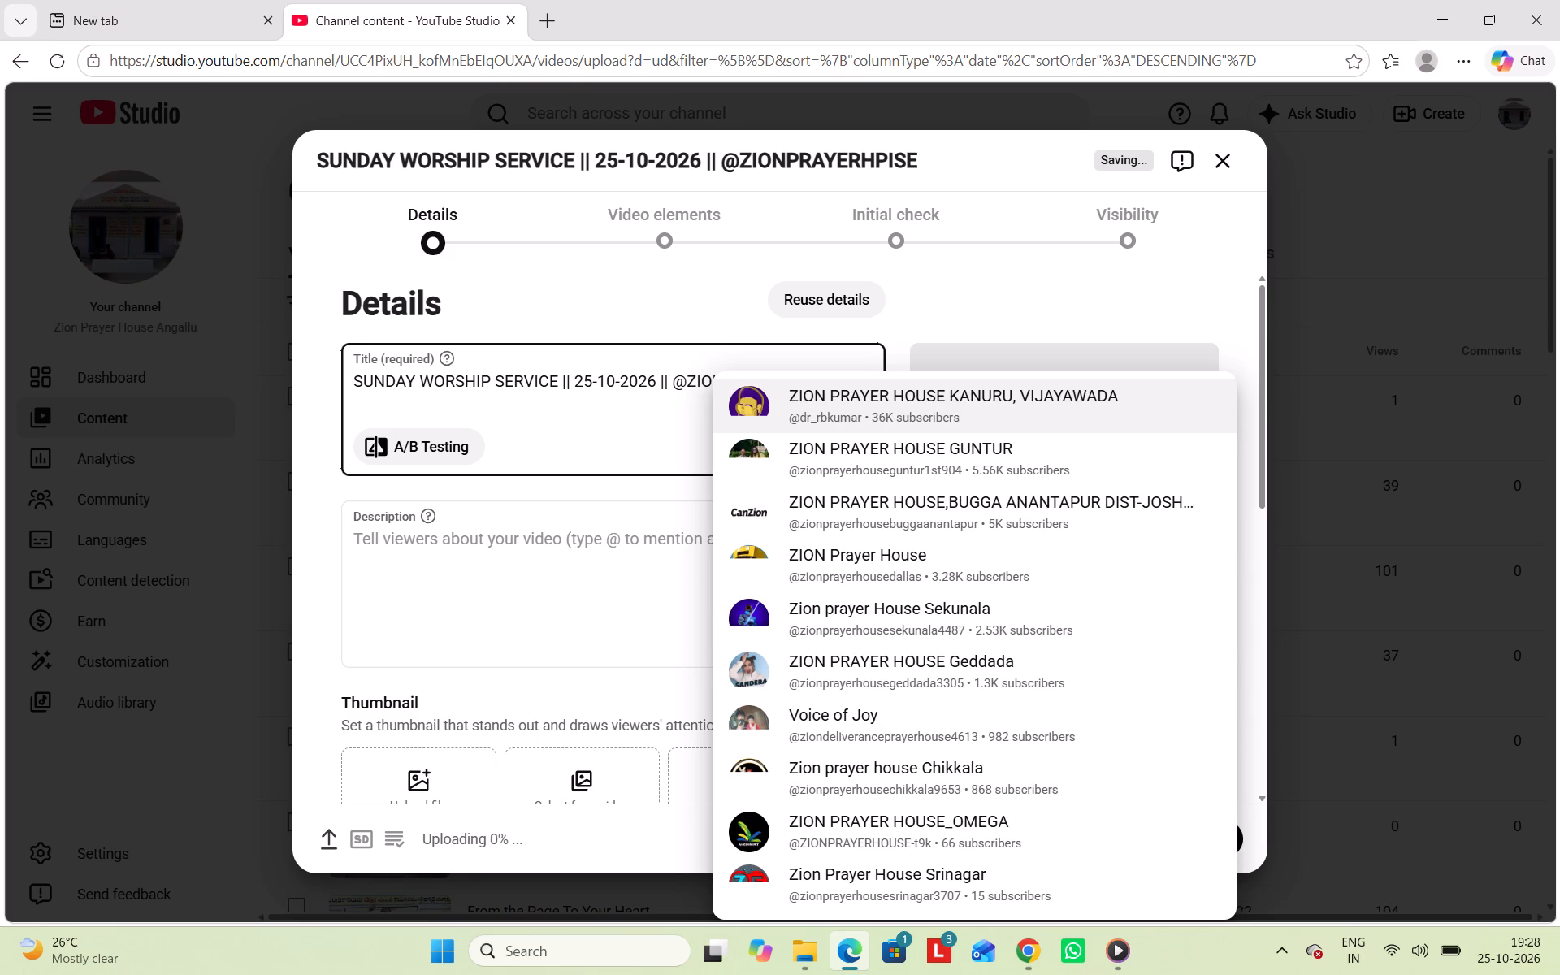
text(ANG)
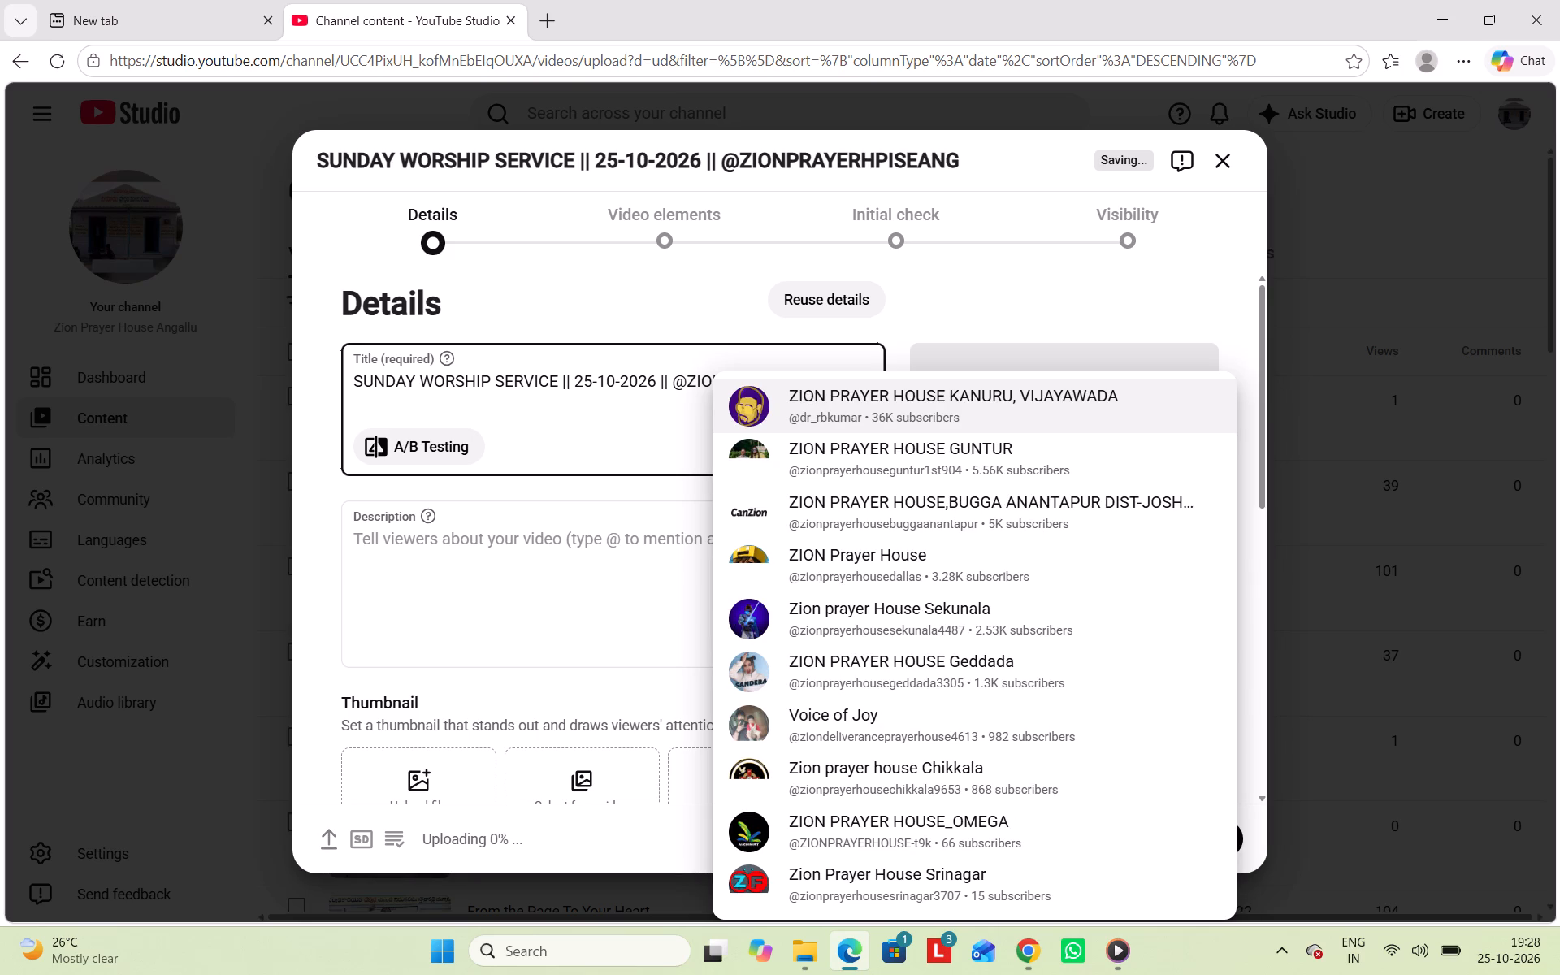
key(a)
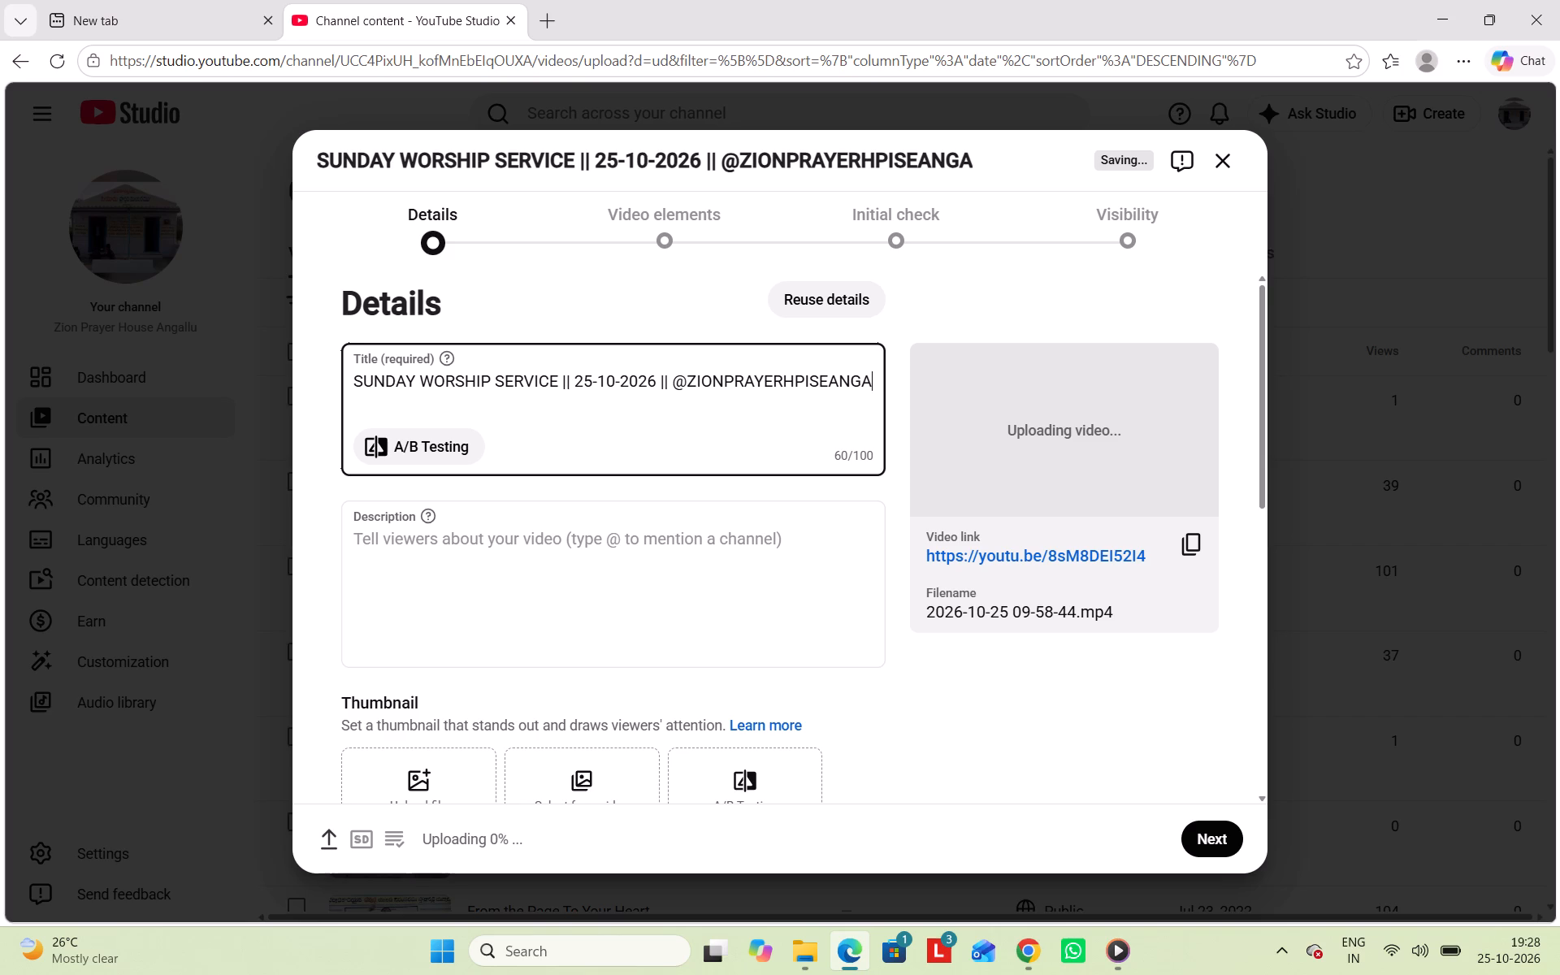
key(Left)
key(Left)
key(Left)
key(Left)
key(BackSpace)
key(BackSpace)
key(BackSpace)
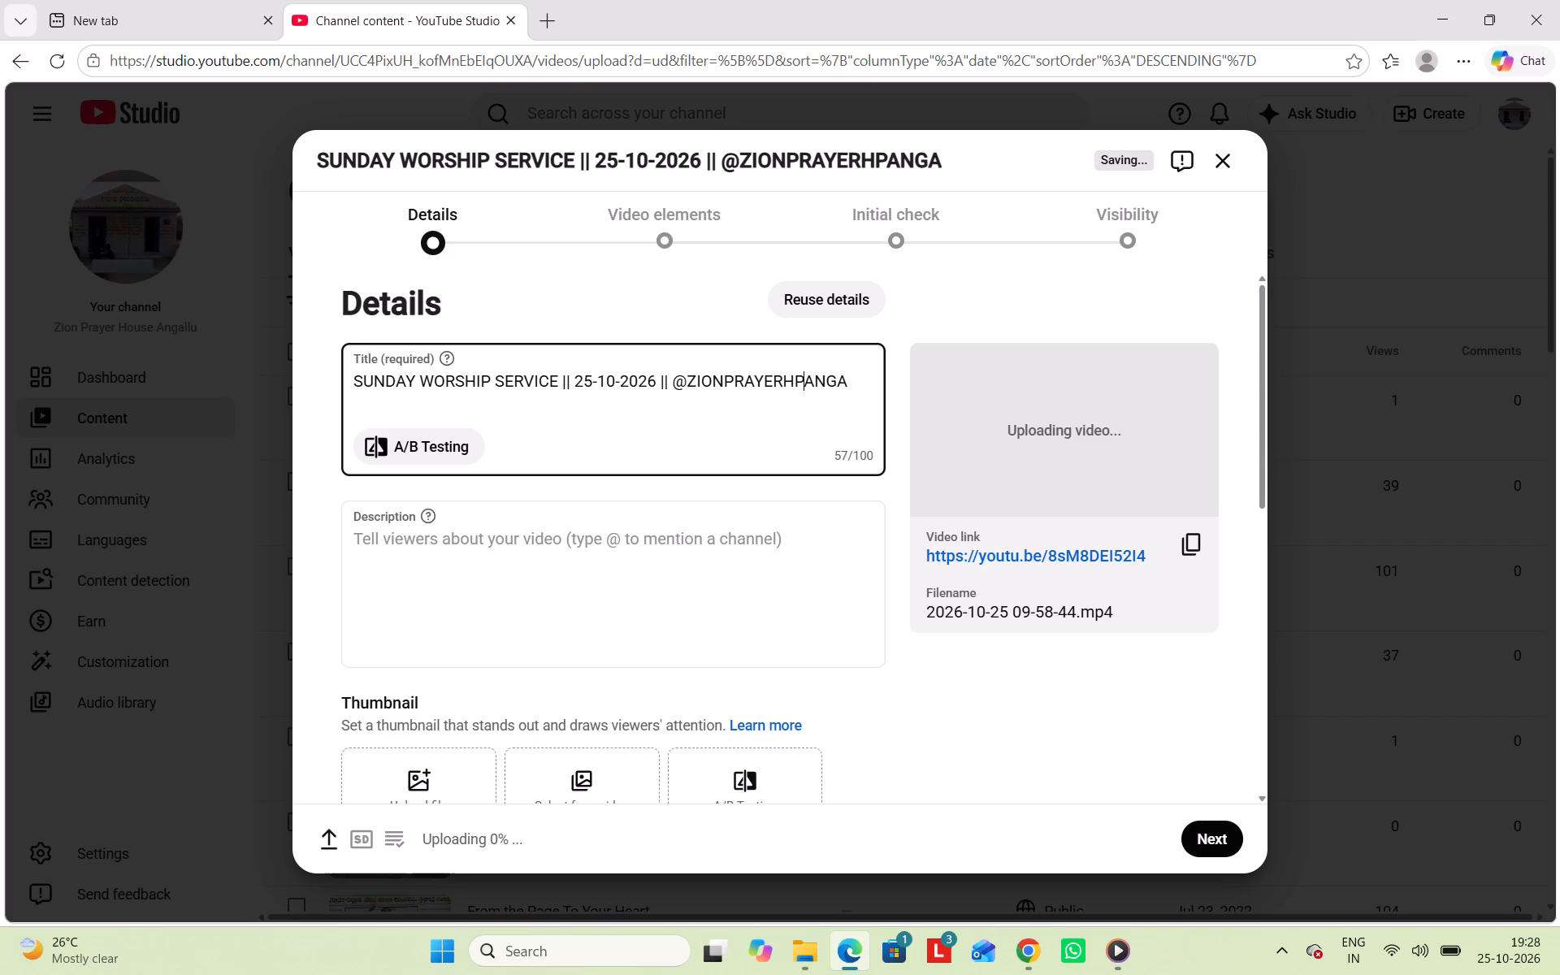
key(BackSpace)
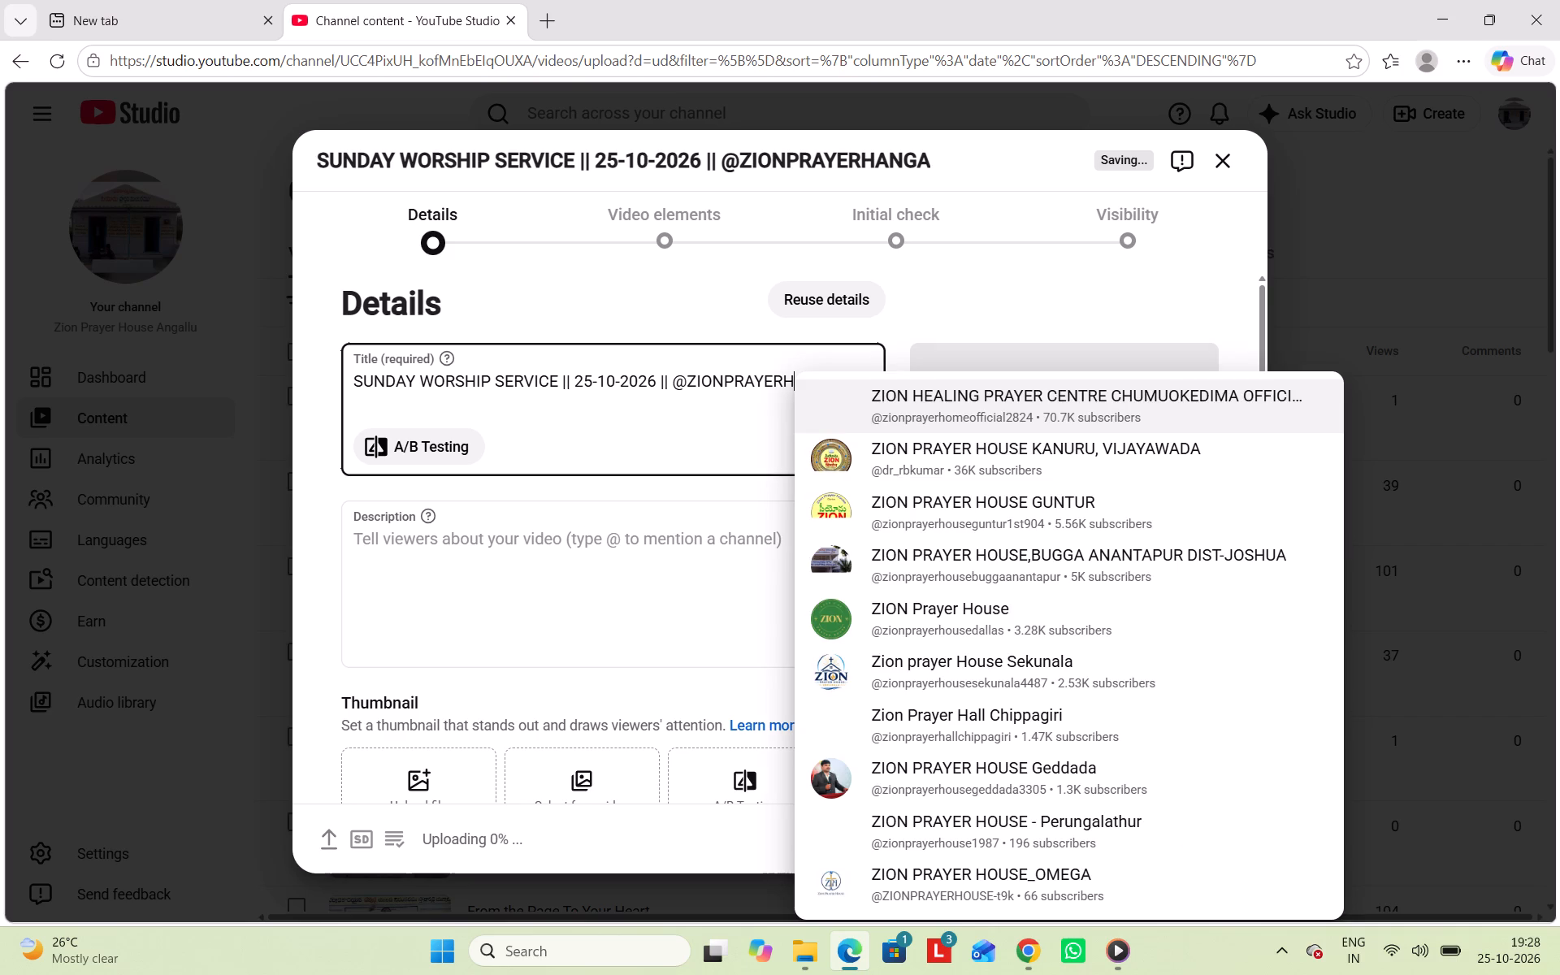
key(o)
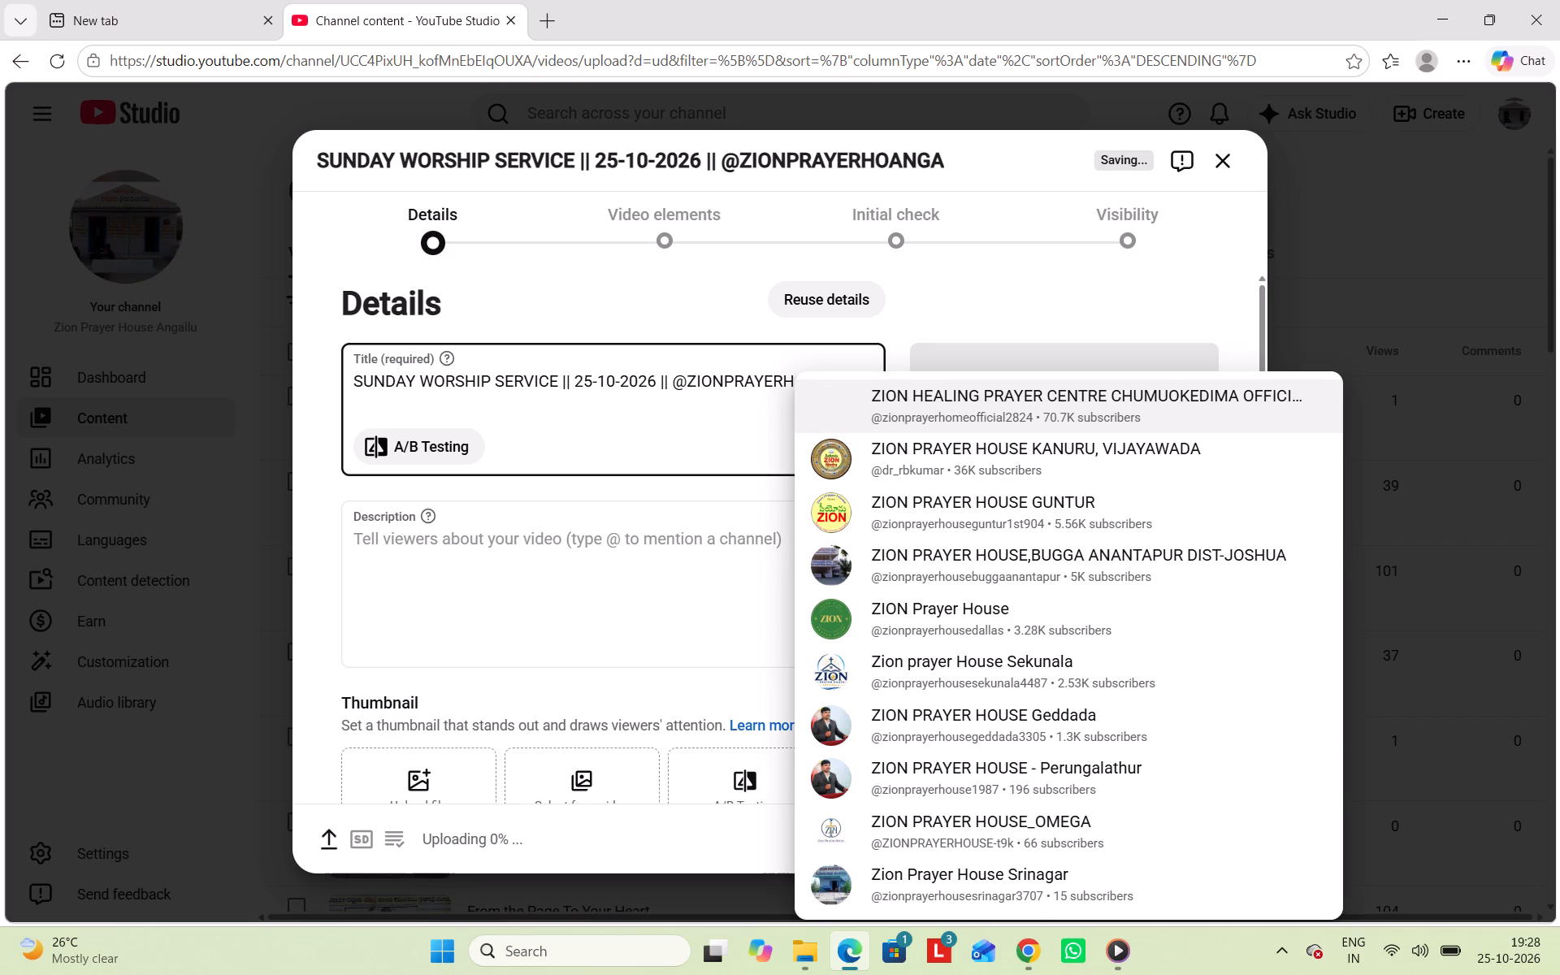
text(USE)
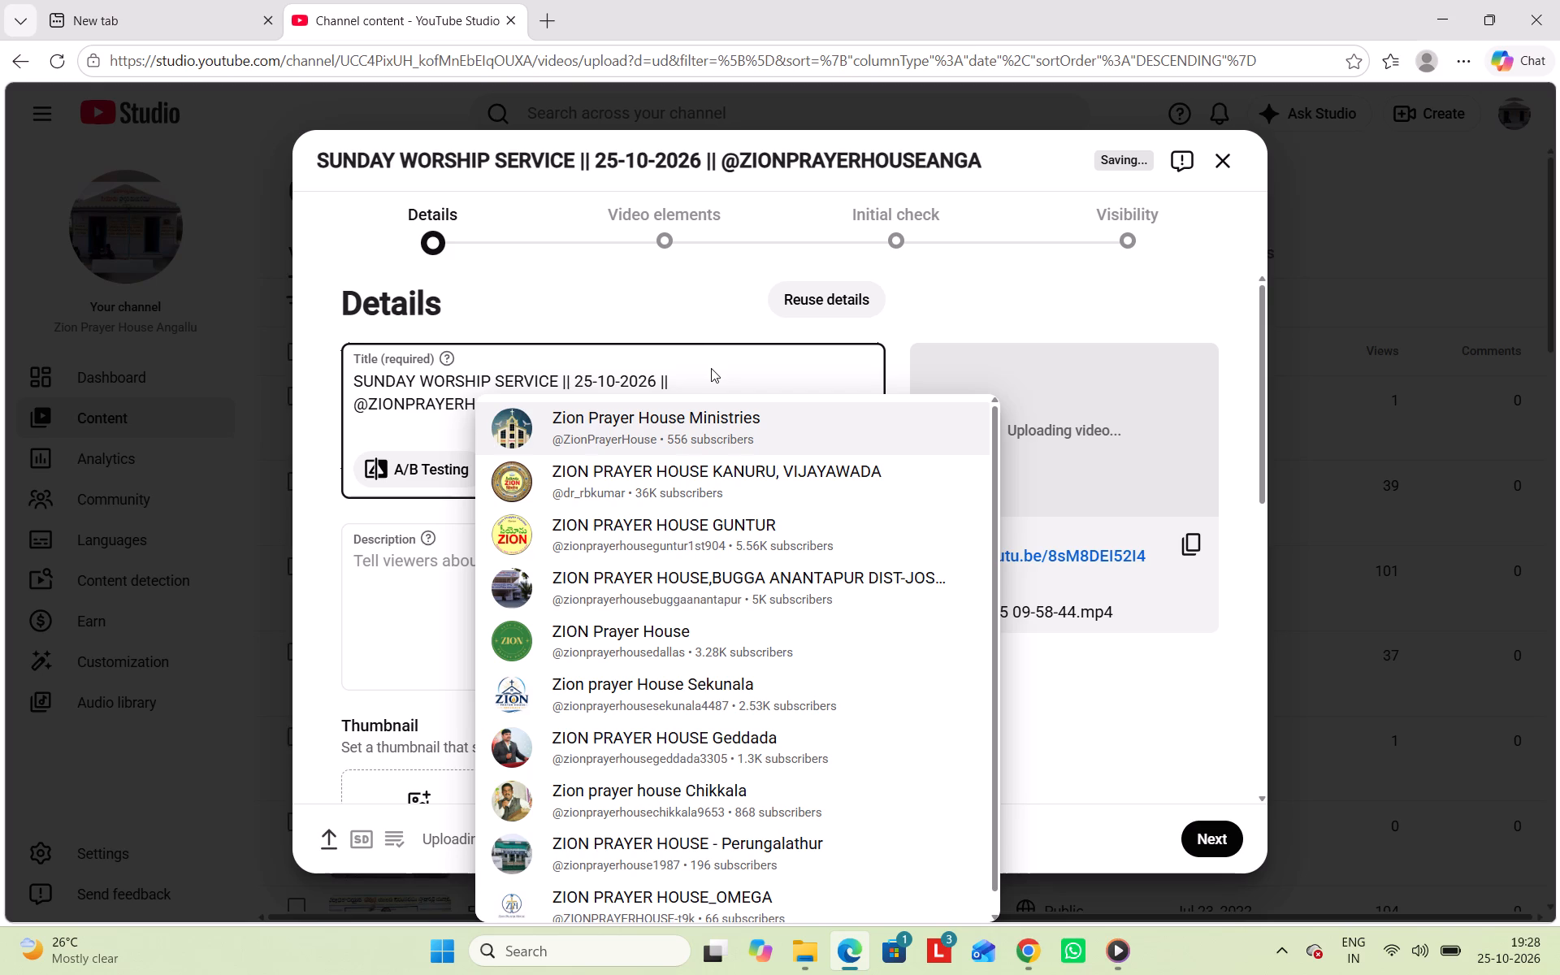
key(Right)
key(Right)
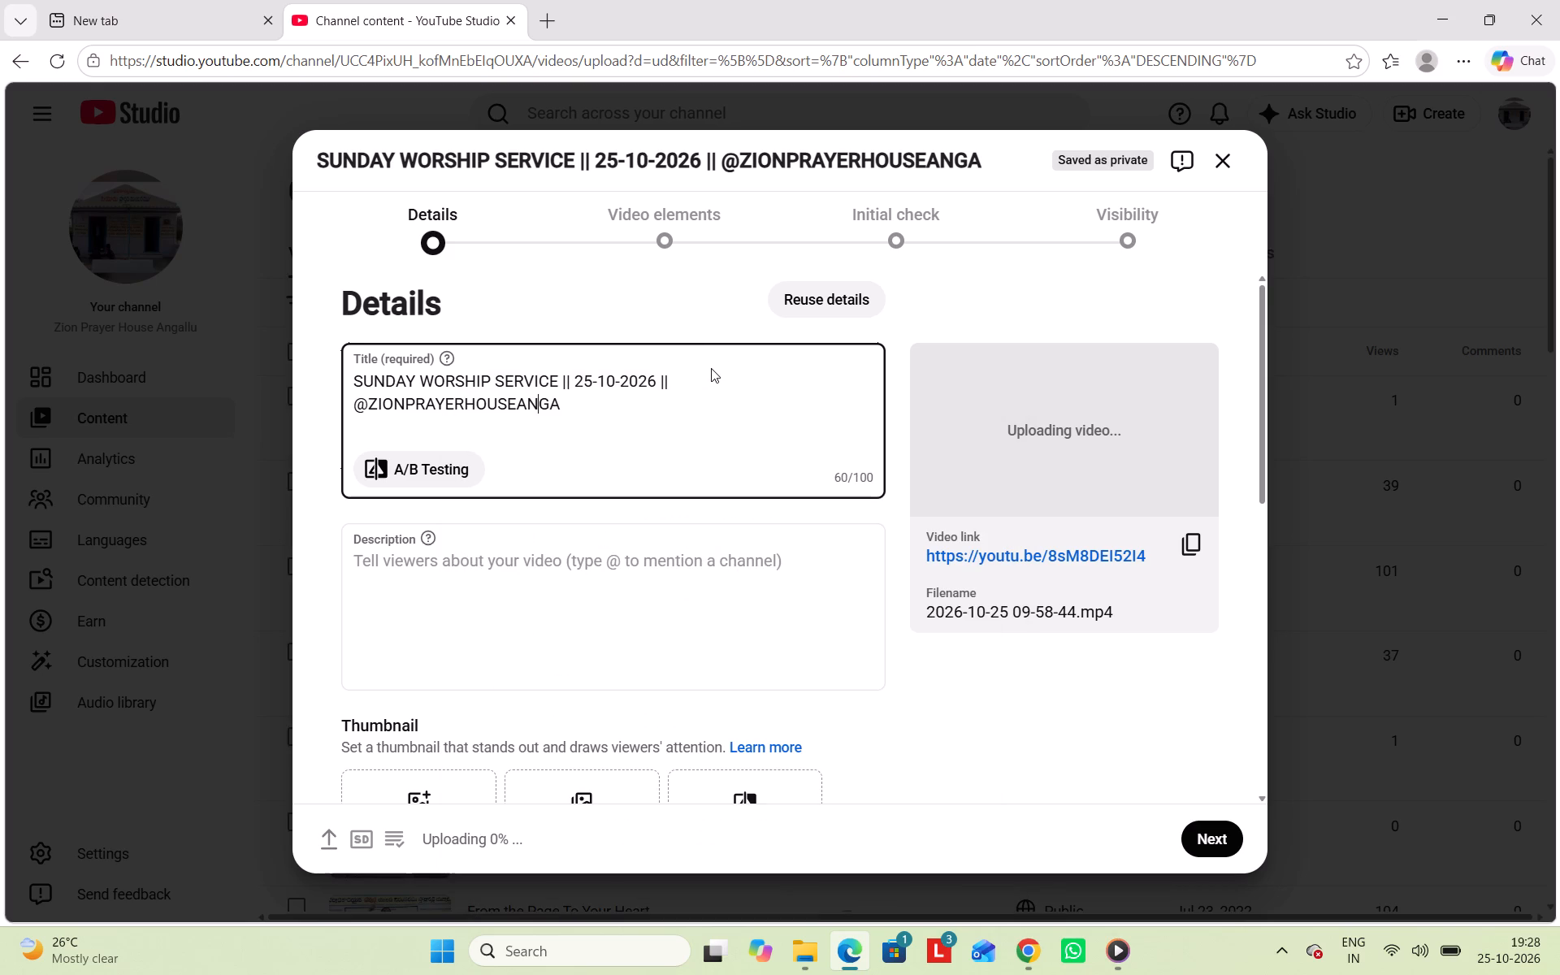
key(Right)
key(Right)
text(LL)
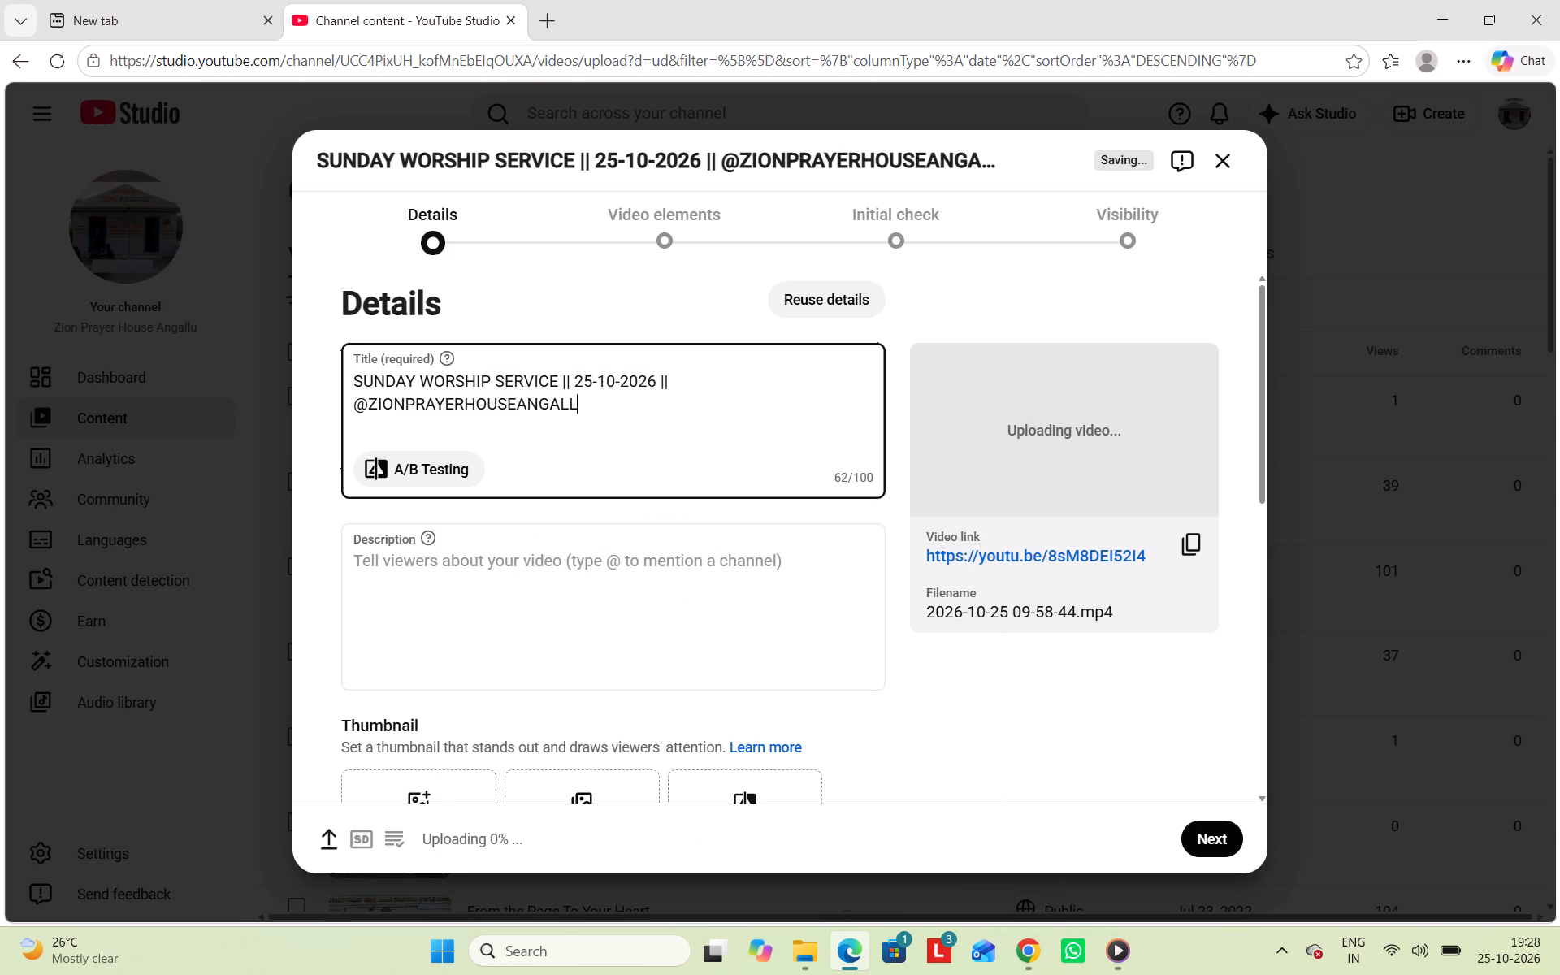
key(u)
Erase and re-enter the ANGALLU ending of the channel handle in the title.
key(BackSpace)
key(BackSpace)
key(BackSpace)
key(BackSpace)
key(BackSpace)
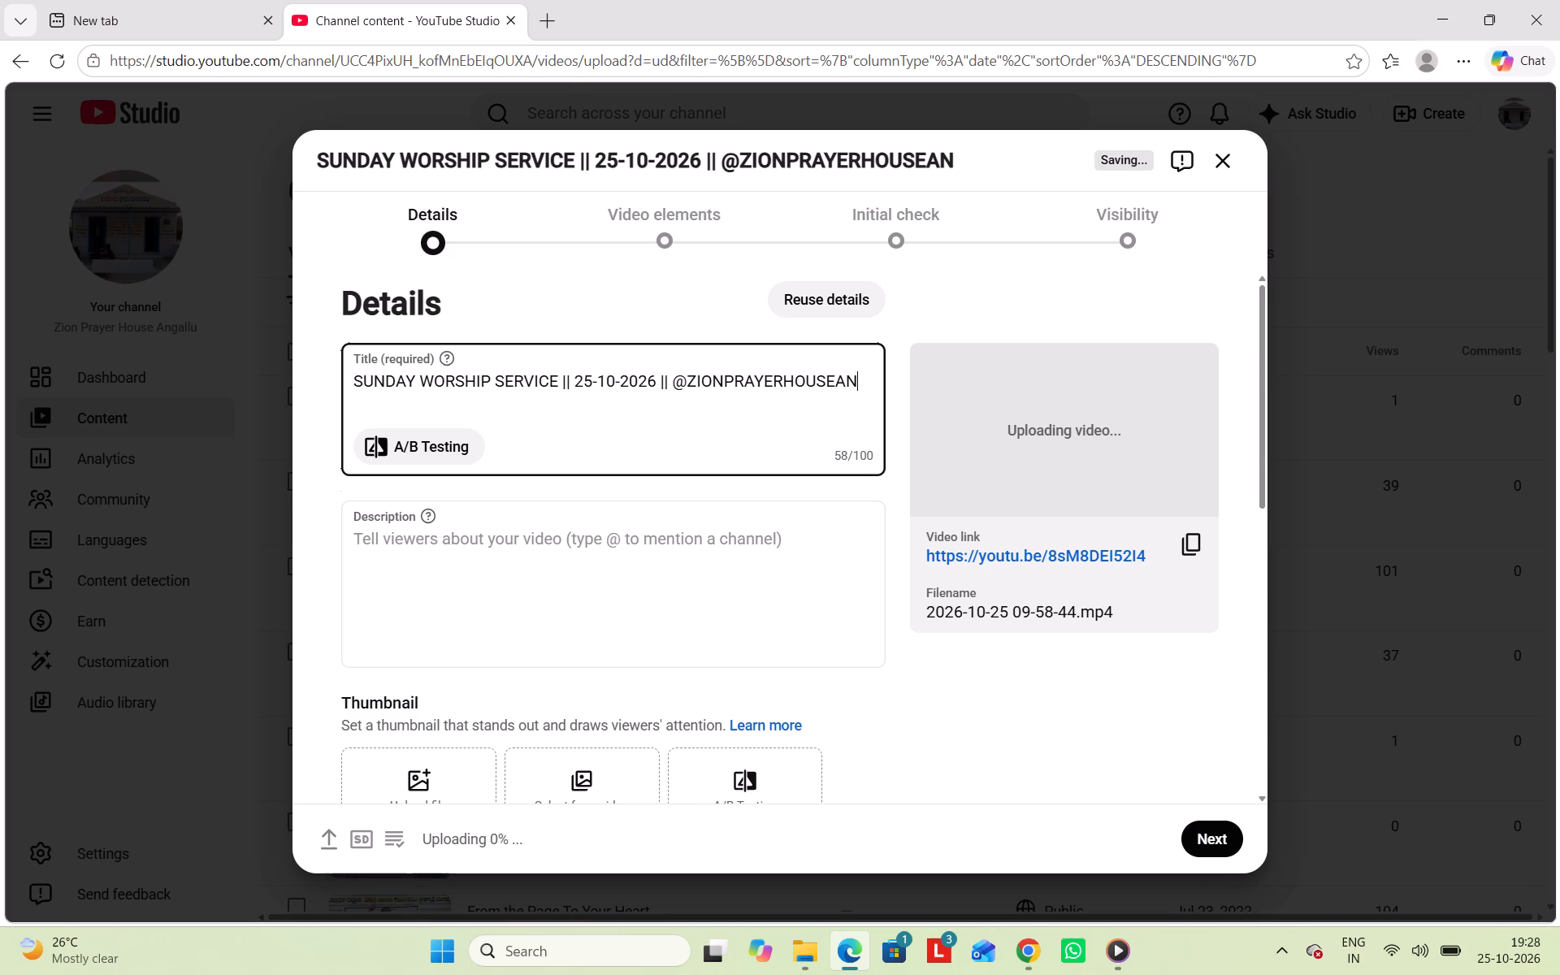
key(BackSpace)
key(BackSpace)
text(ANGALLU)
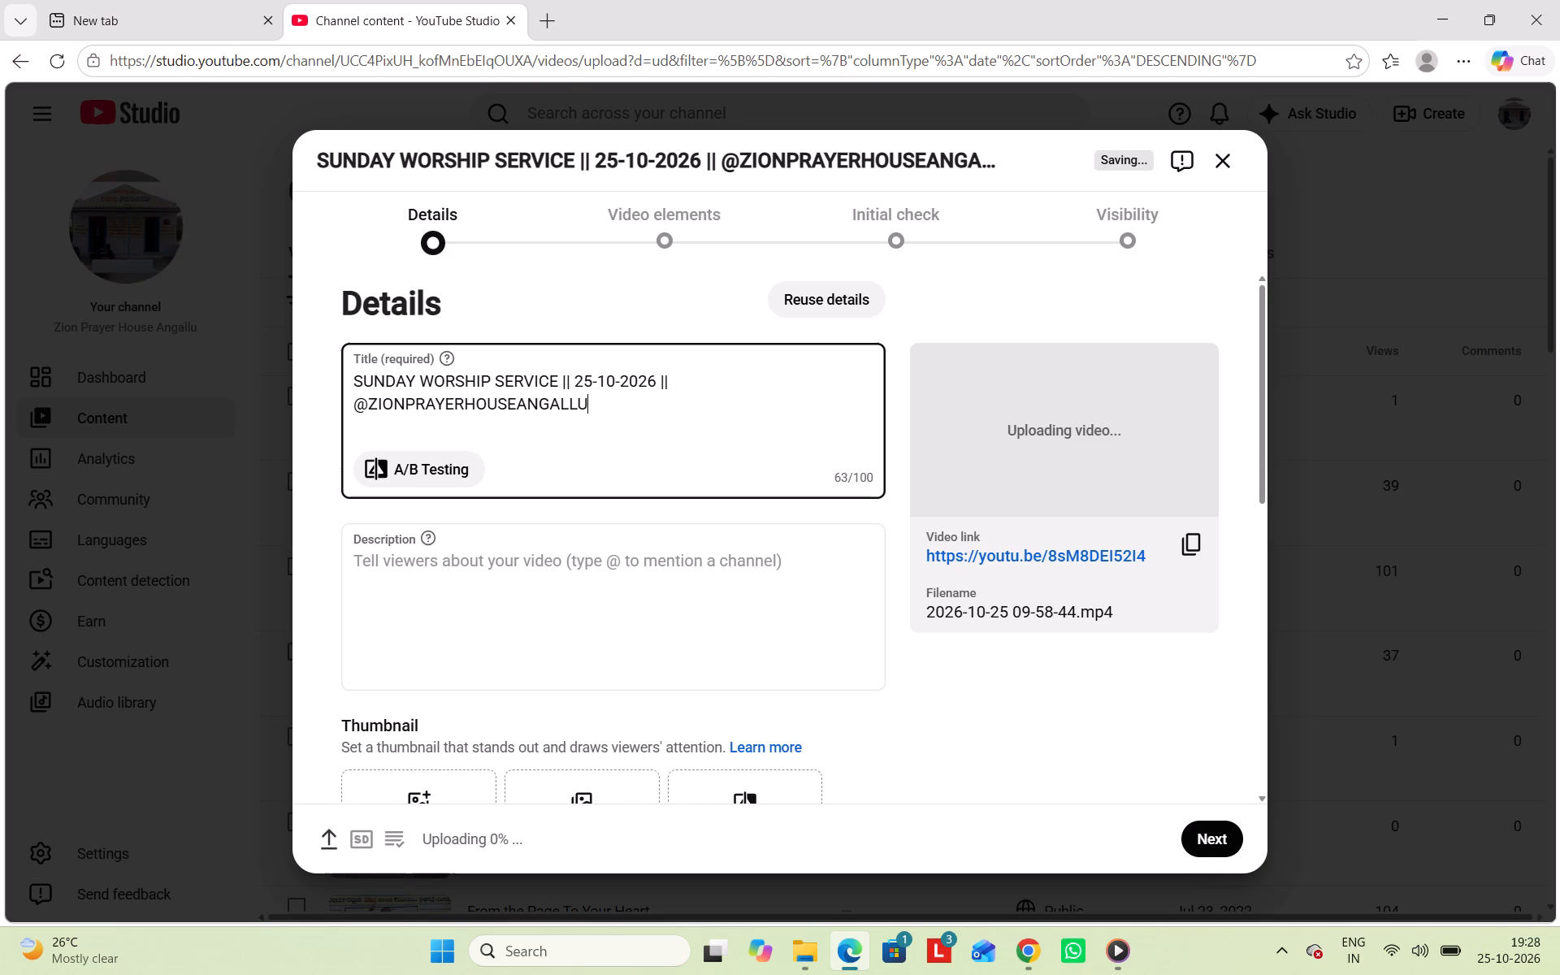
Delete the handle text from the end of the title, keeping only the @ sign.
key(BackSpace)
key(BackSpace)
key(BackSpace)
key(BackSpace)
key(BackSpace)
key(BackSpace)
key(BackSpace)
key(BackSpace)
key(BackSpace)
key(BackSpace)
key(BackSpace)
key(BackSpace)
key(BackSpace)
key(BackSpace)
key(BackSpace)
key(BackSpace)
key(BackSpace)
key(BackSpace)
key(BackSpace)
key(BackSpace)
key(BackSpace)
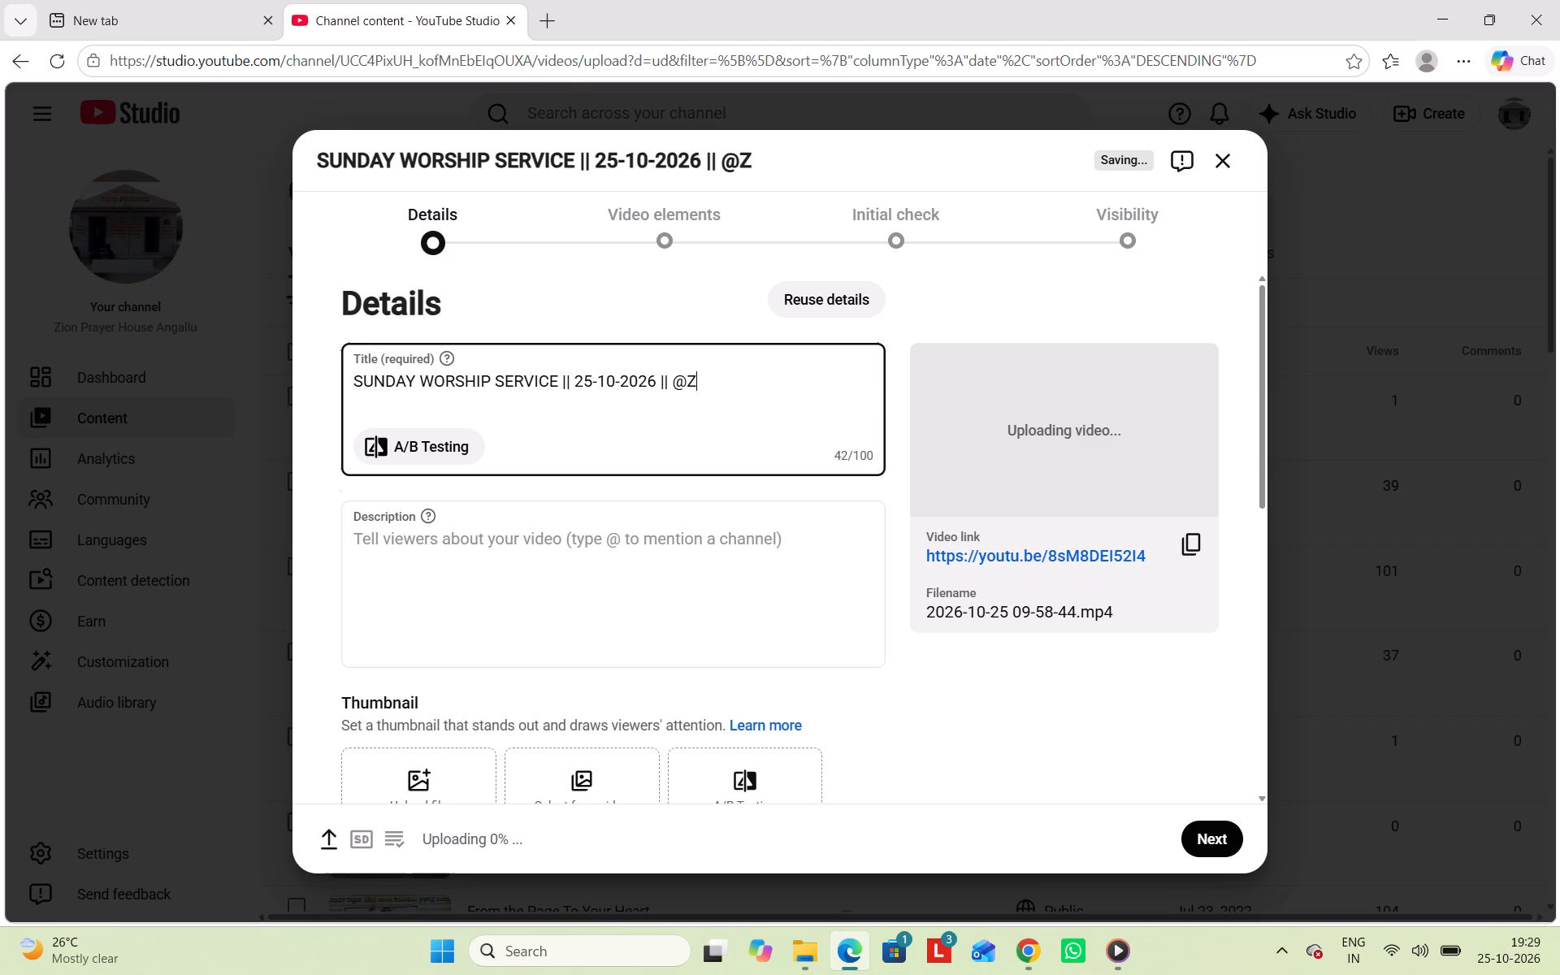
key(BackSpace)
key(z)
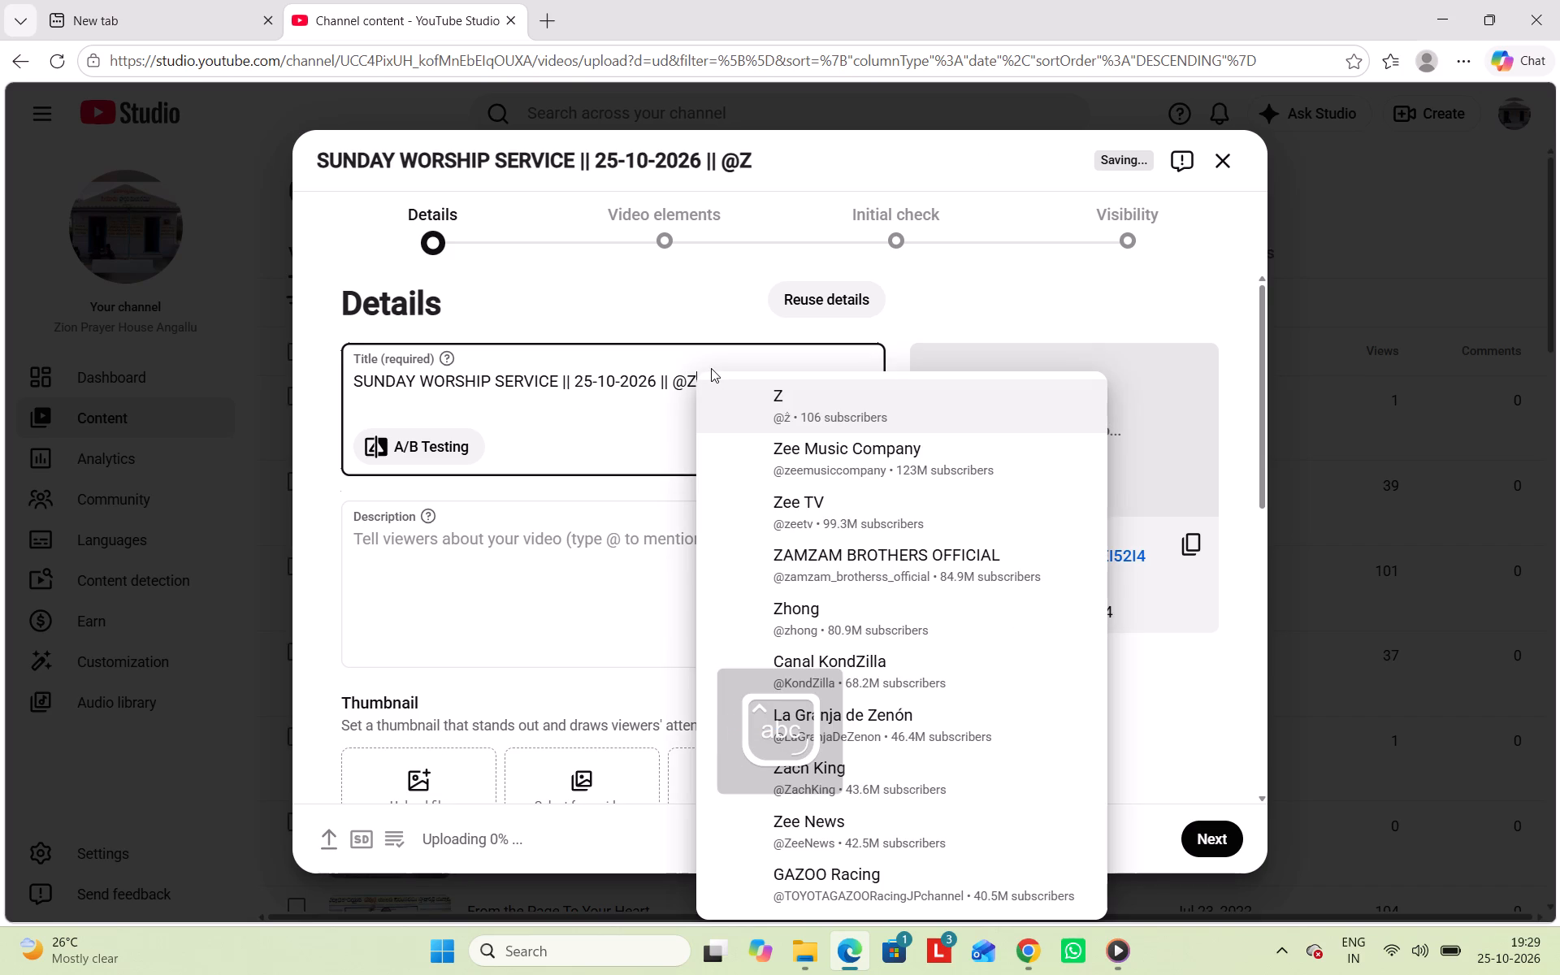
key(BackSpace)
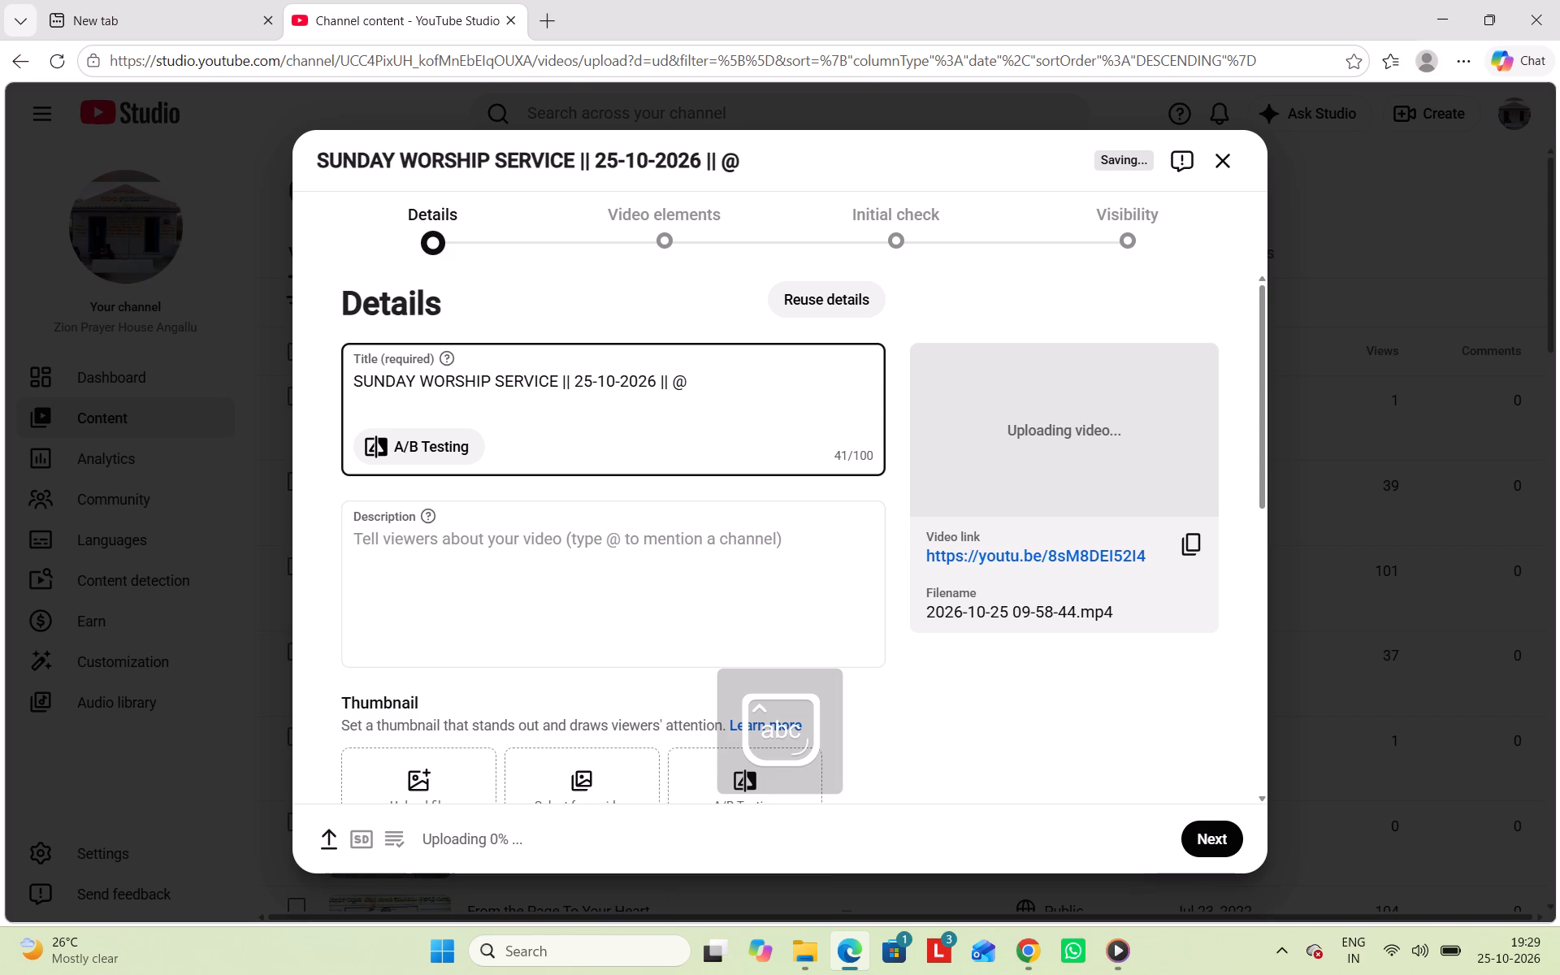
text(zion)
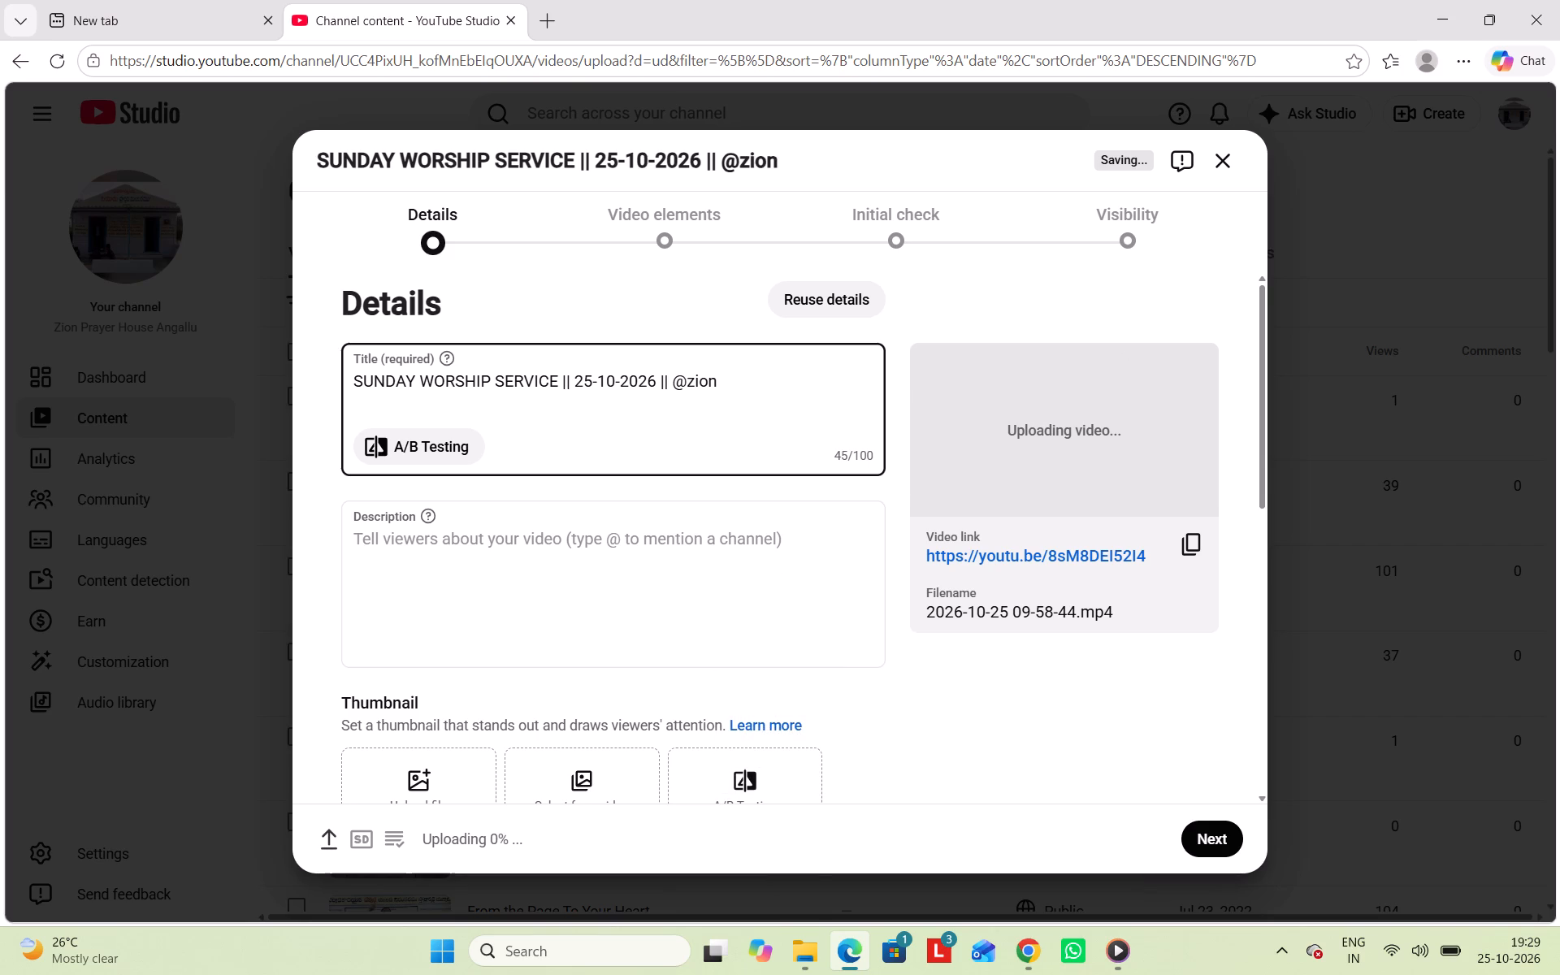
text(prayer)
text(houseangallu)
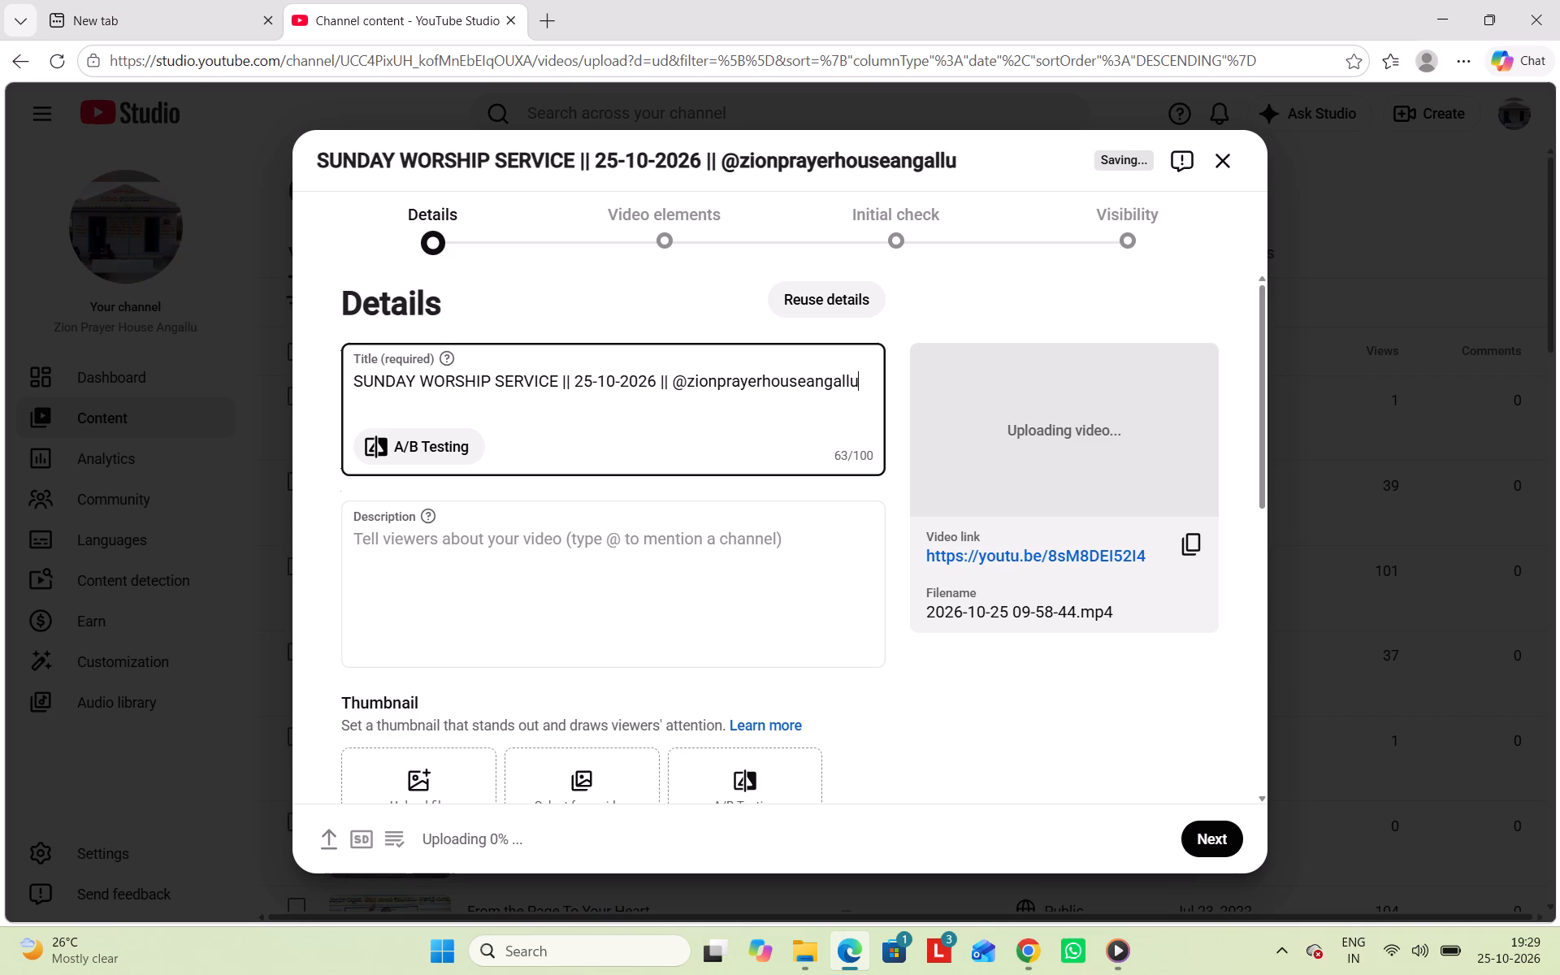
click(773, 418)
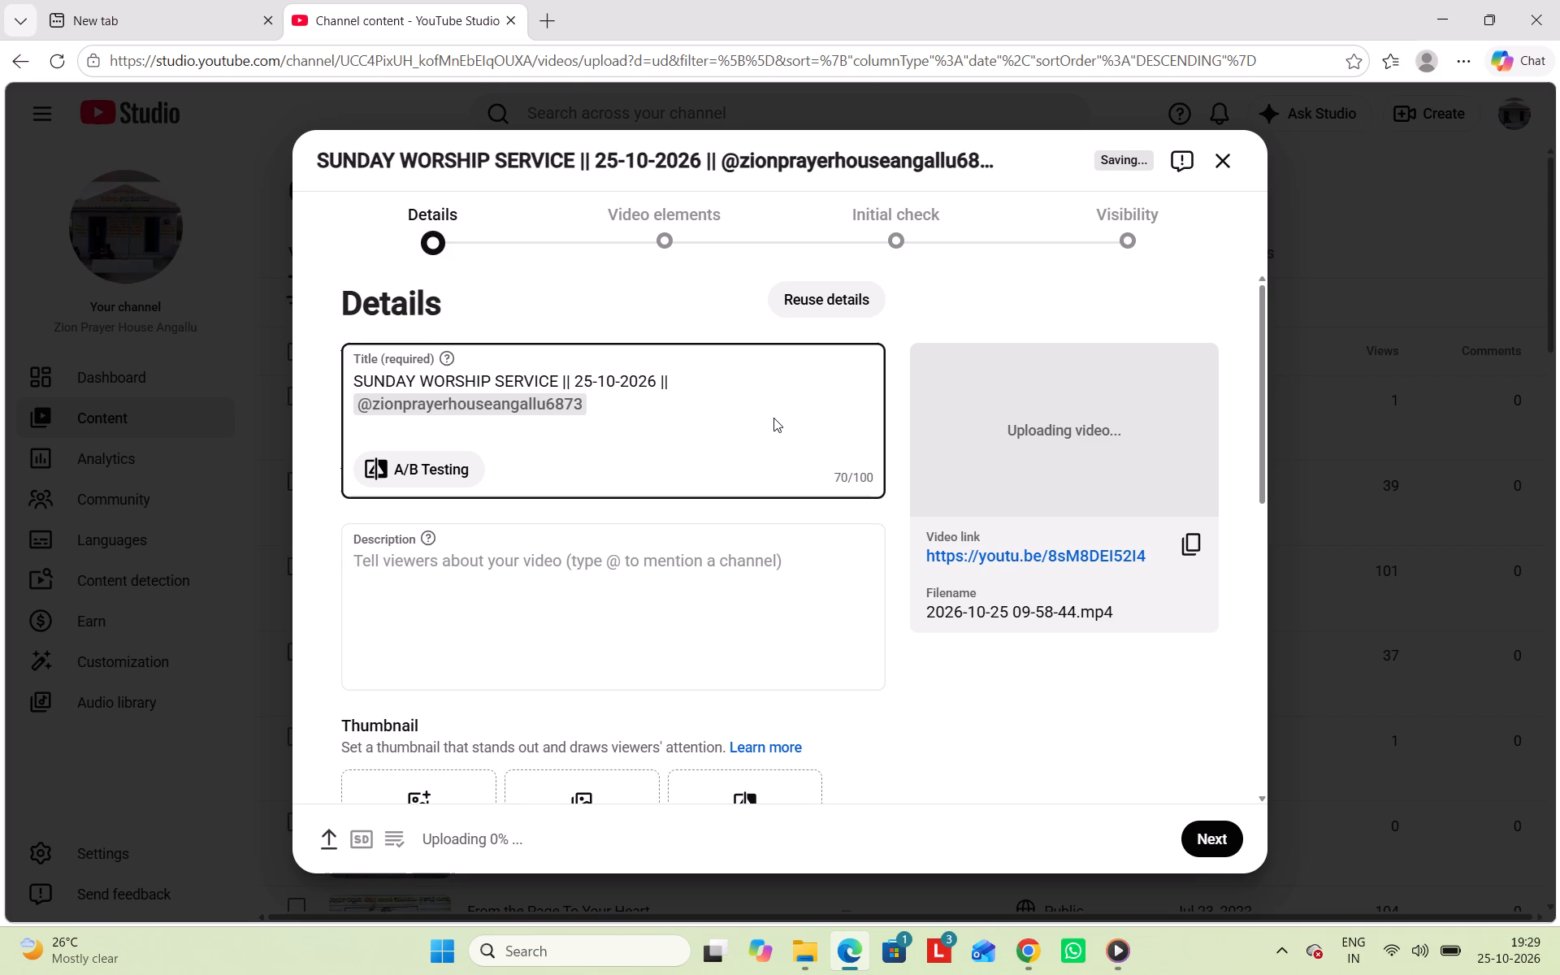
Declare the video as not made for kids and continue to the video elements stage.
scroll(665, 591, down, 2)
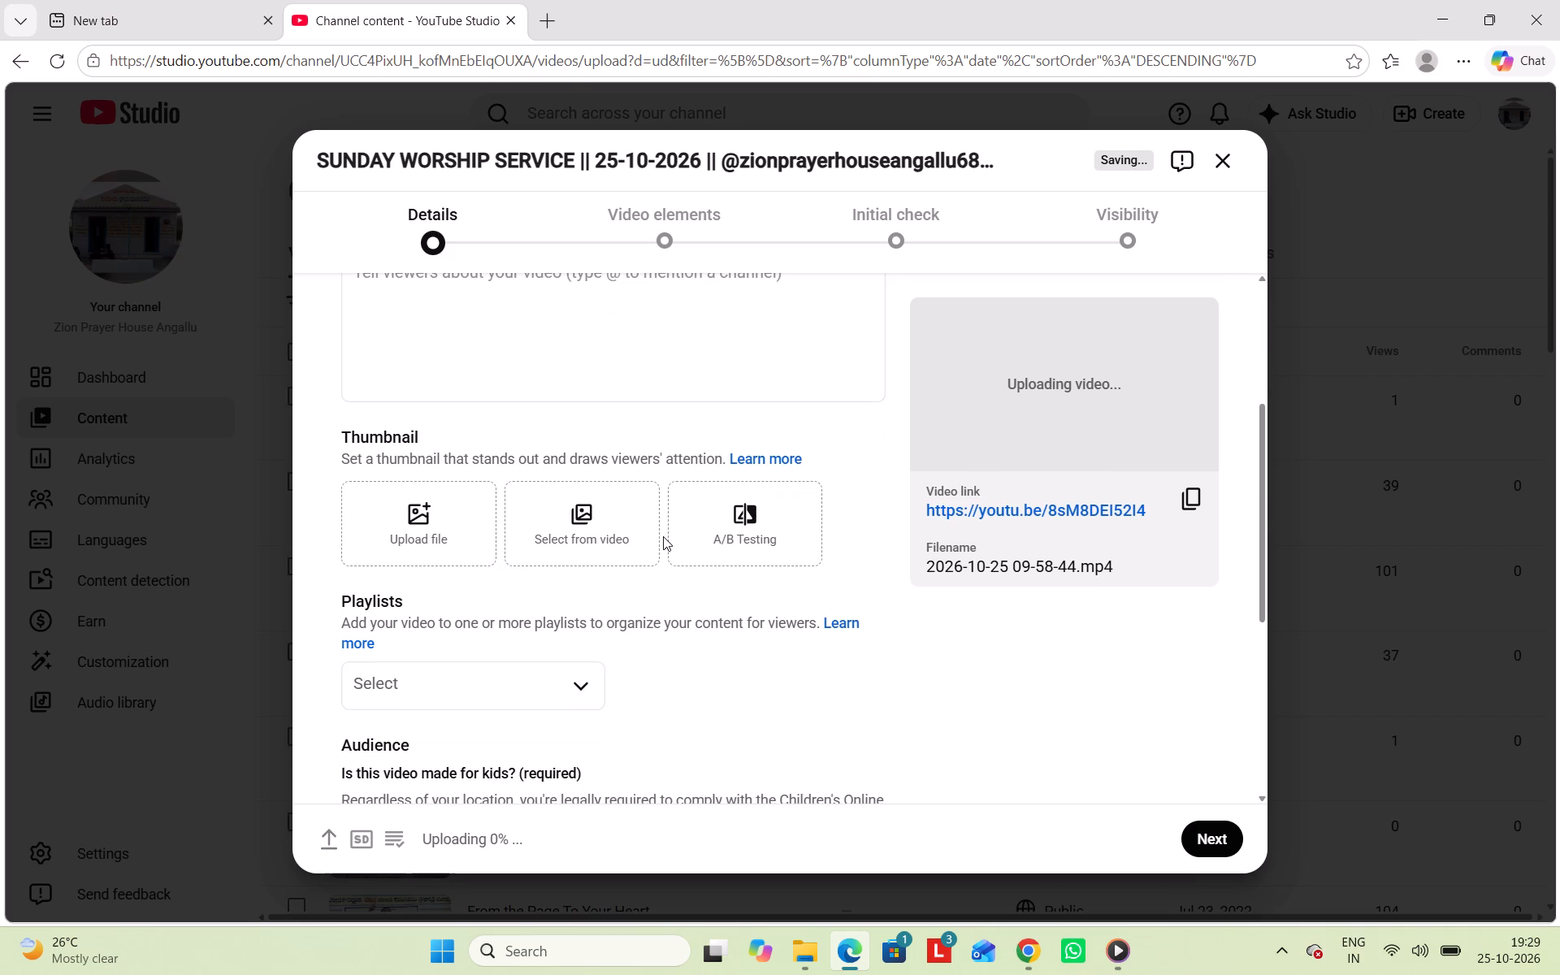
scroll(663, 536, down, 2)
click(390, 723)
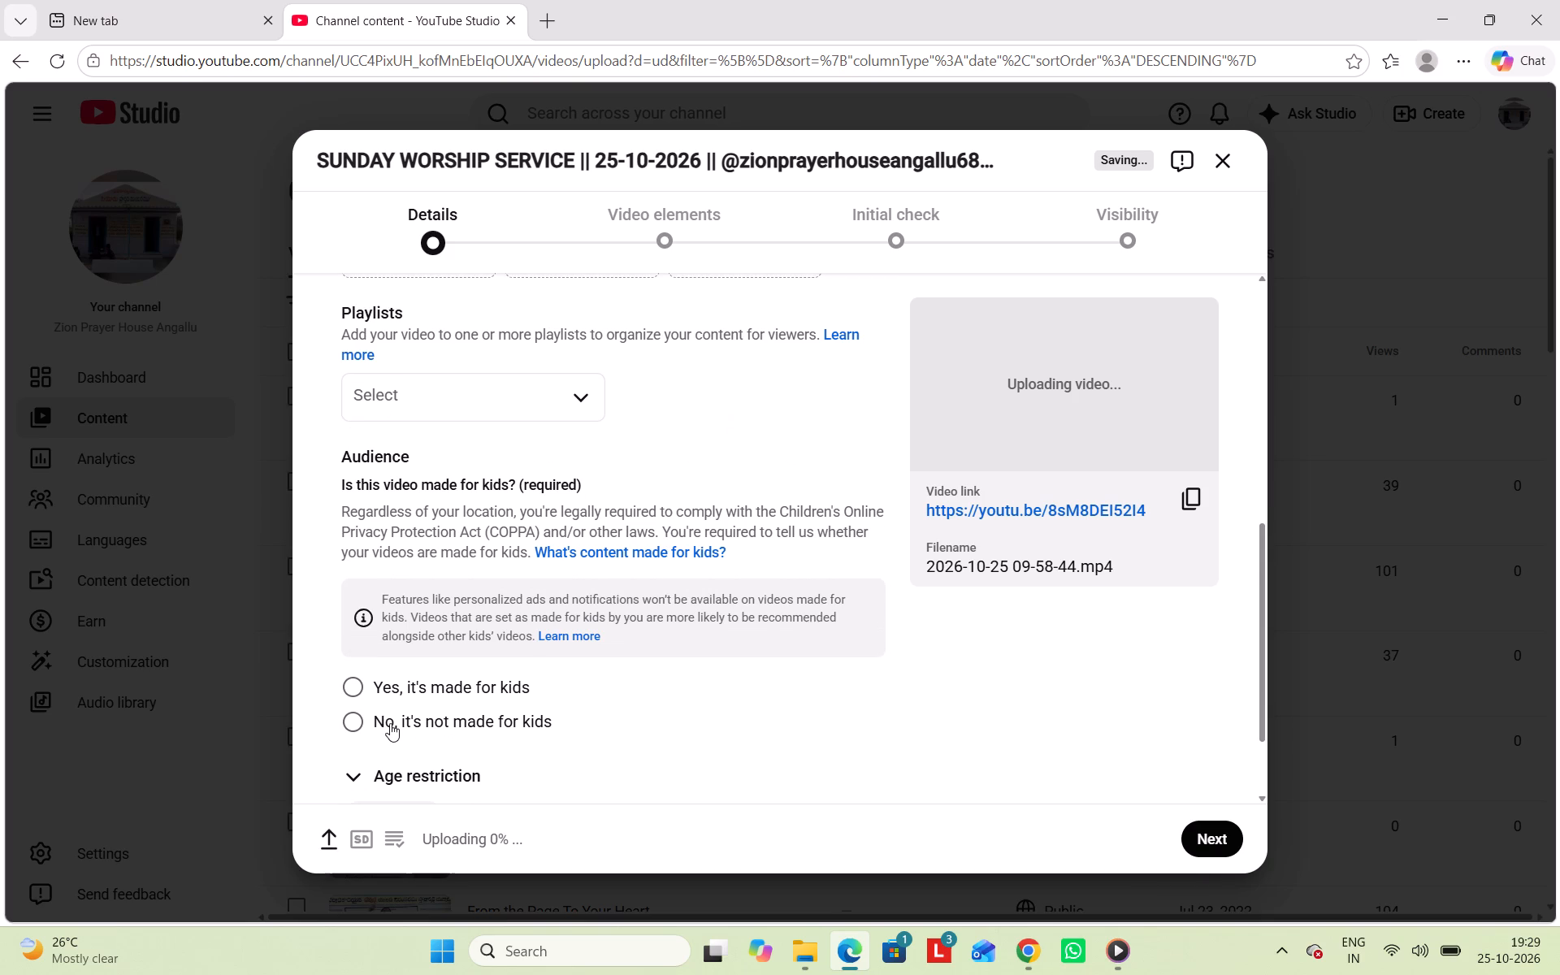
scroll(390, 723, down, 7)
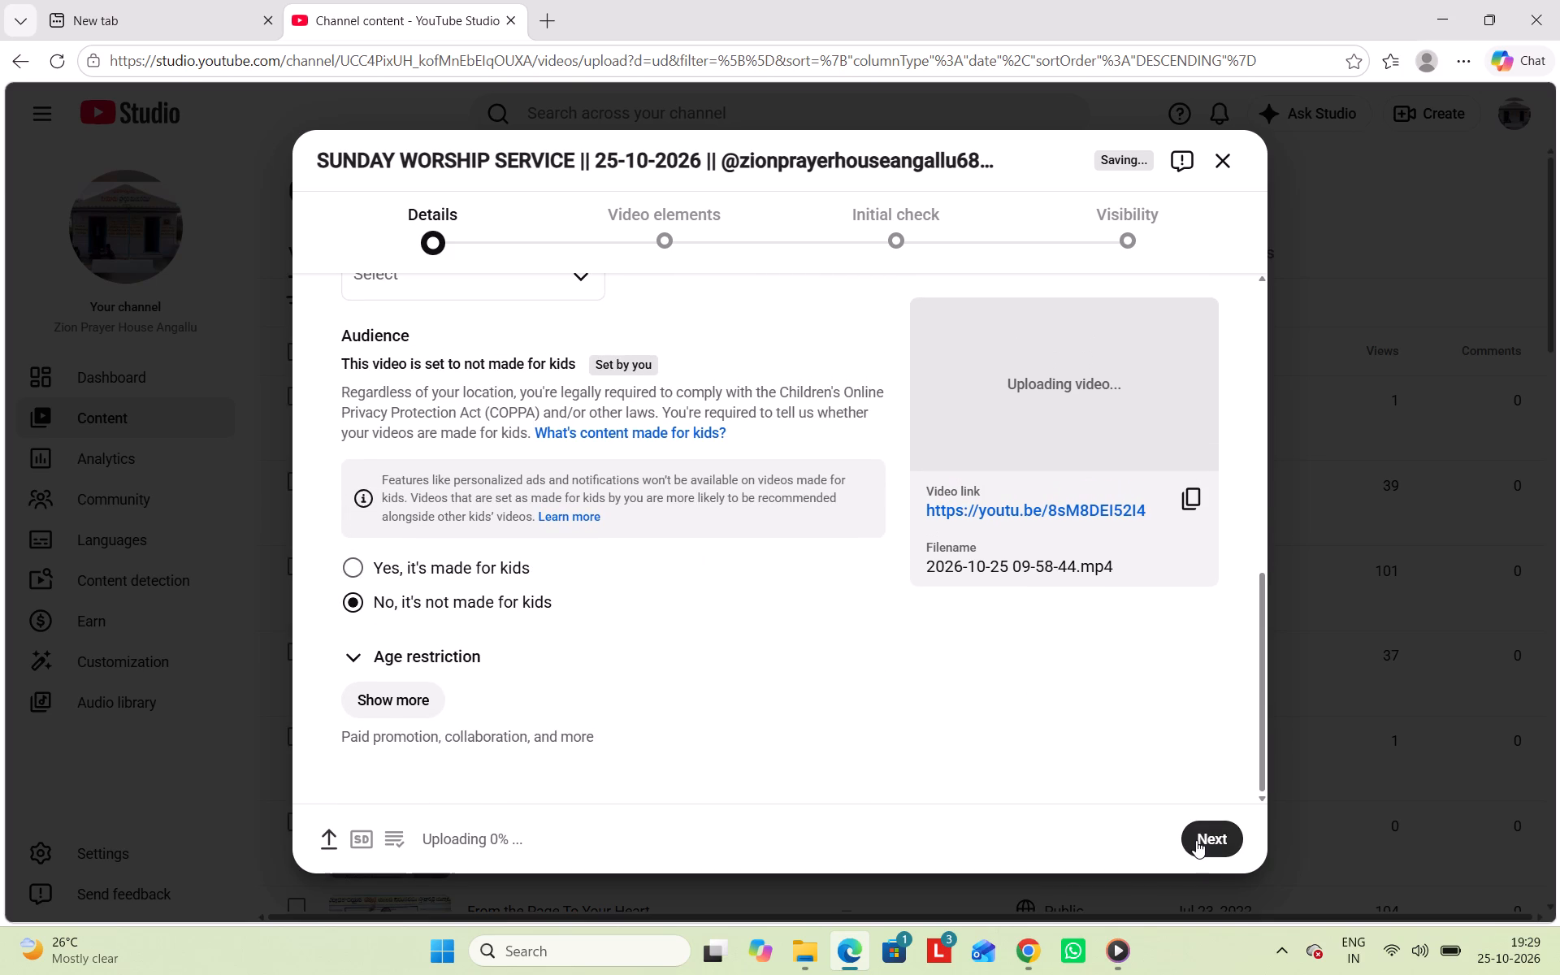
click(1196, 840)
Proceed through the video elements and initial check stages to Visibility without adding any elements.
scroll(1168, 701, down, 5)
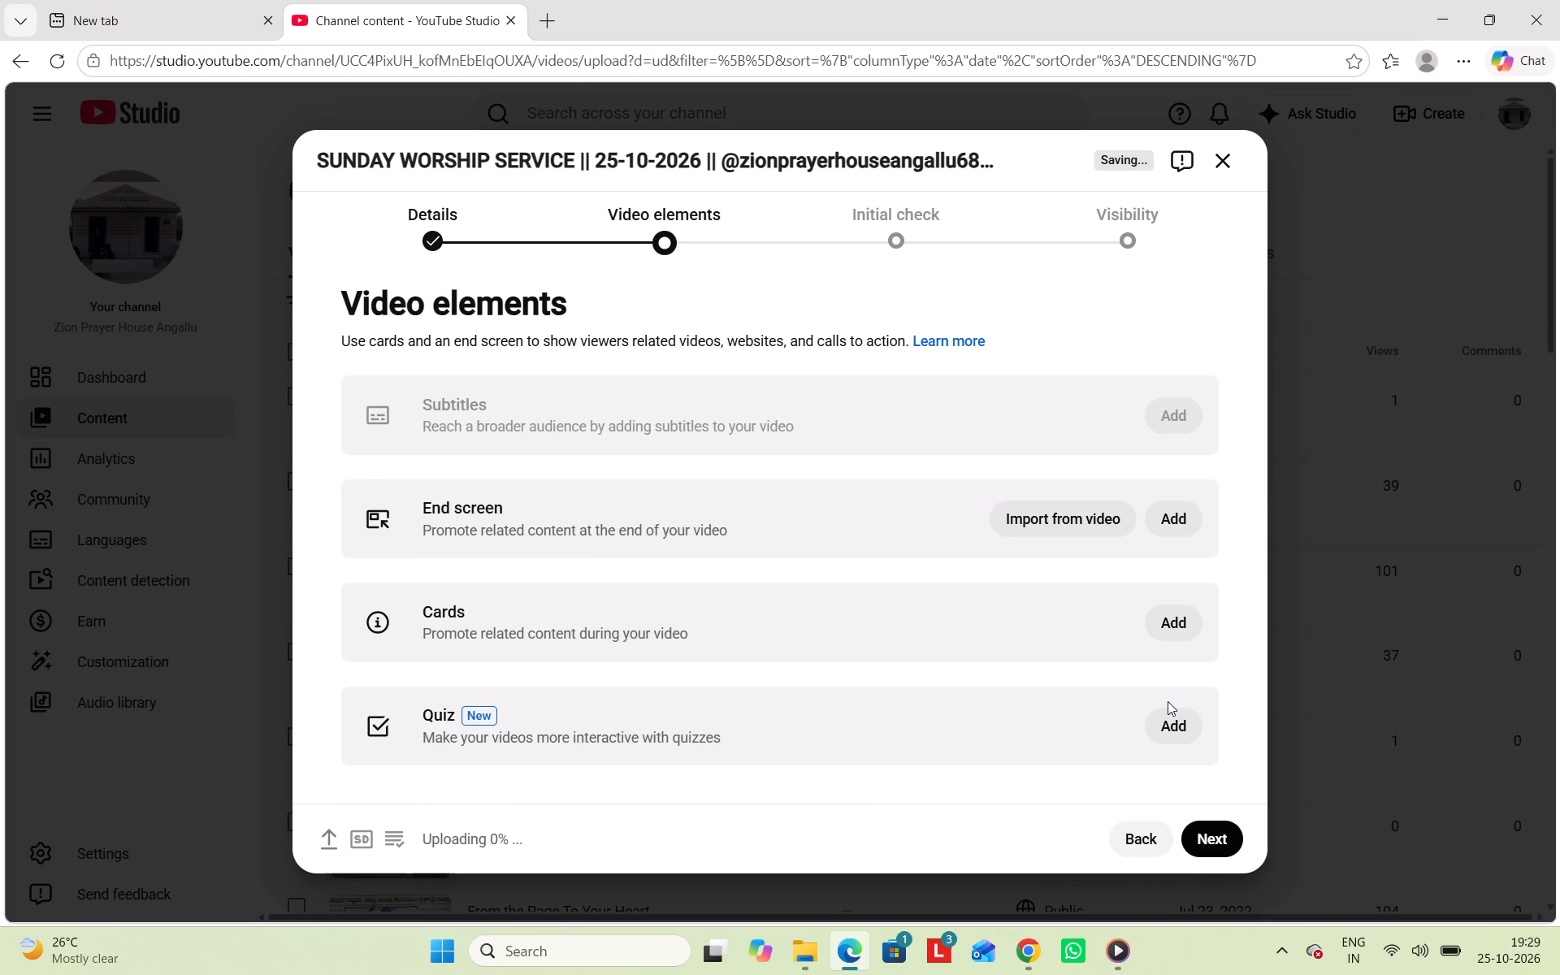
scroll(1168, 701, down, 5)
scroll(929, 665, down, 9)
click(1211, 845)
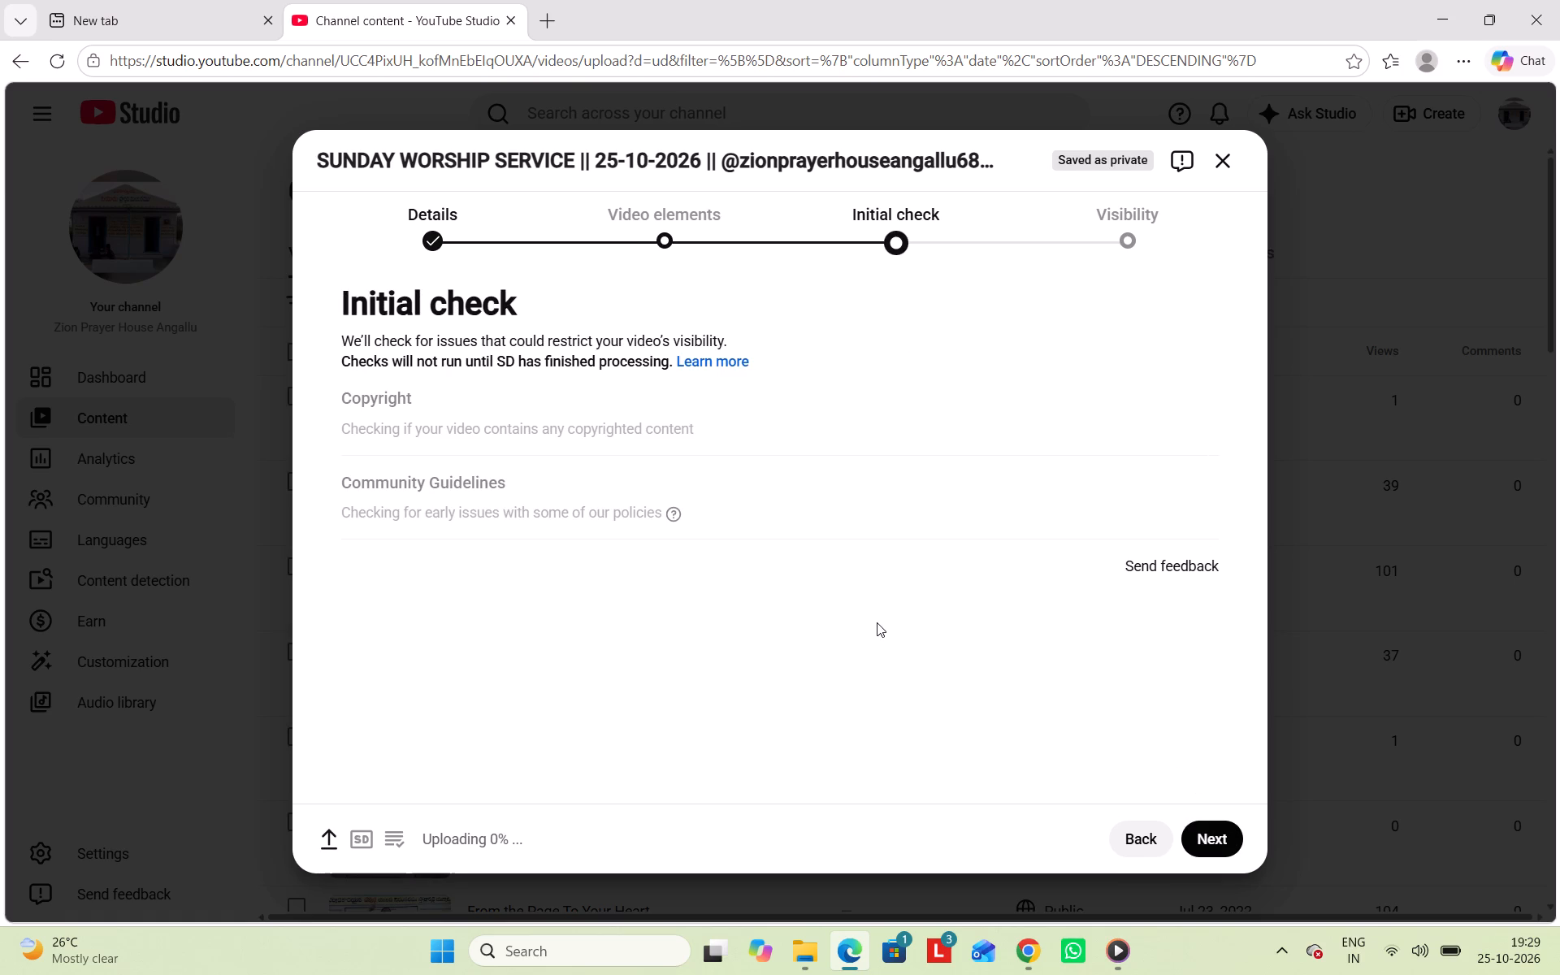
scroll(1153, 630, up, 3)
click(1224, 849)
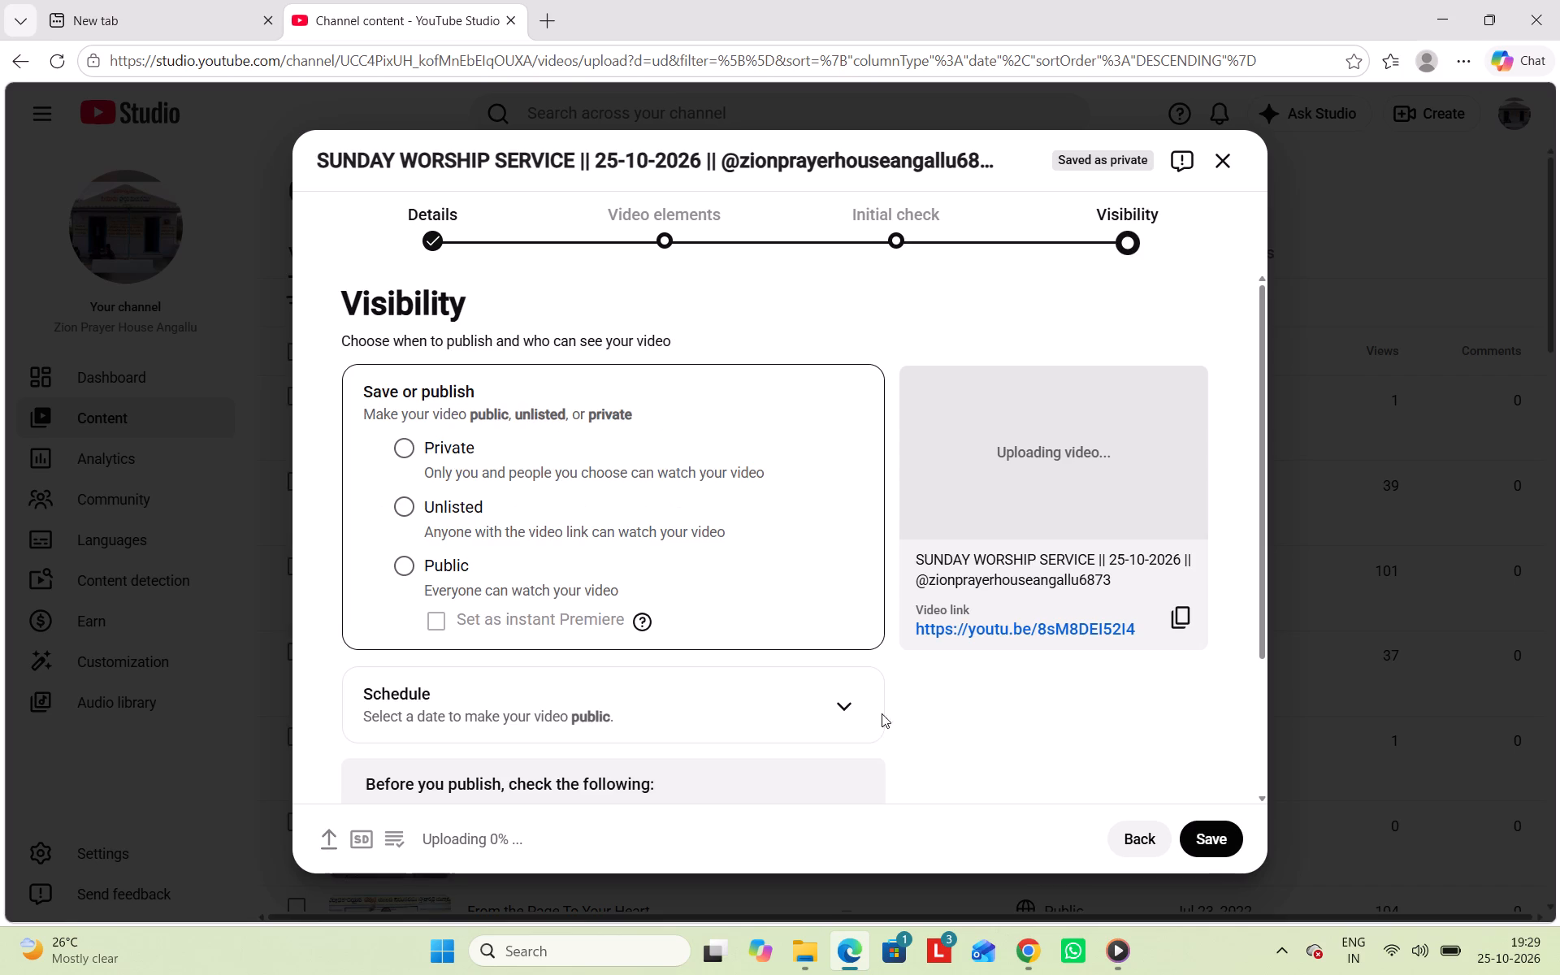
Set the video's visibility to Public, without instant Premiere or a schedule.
click(412, 564)
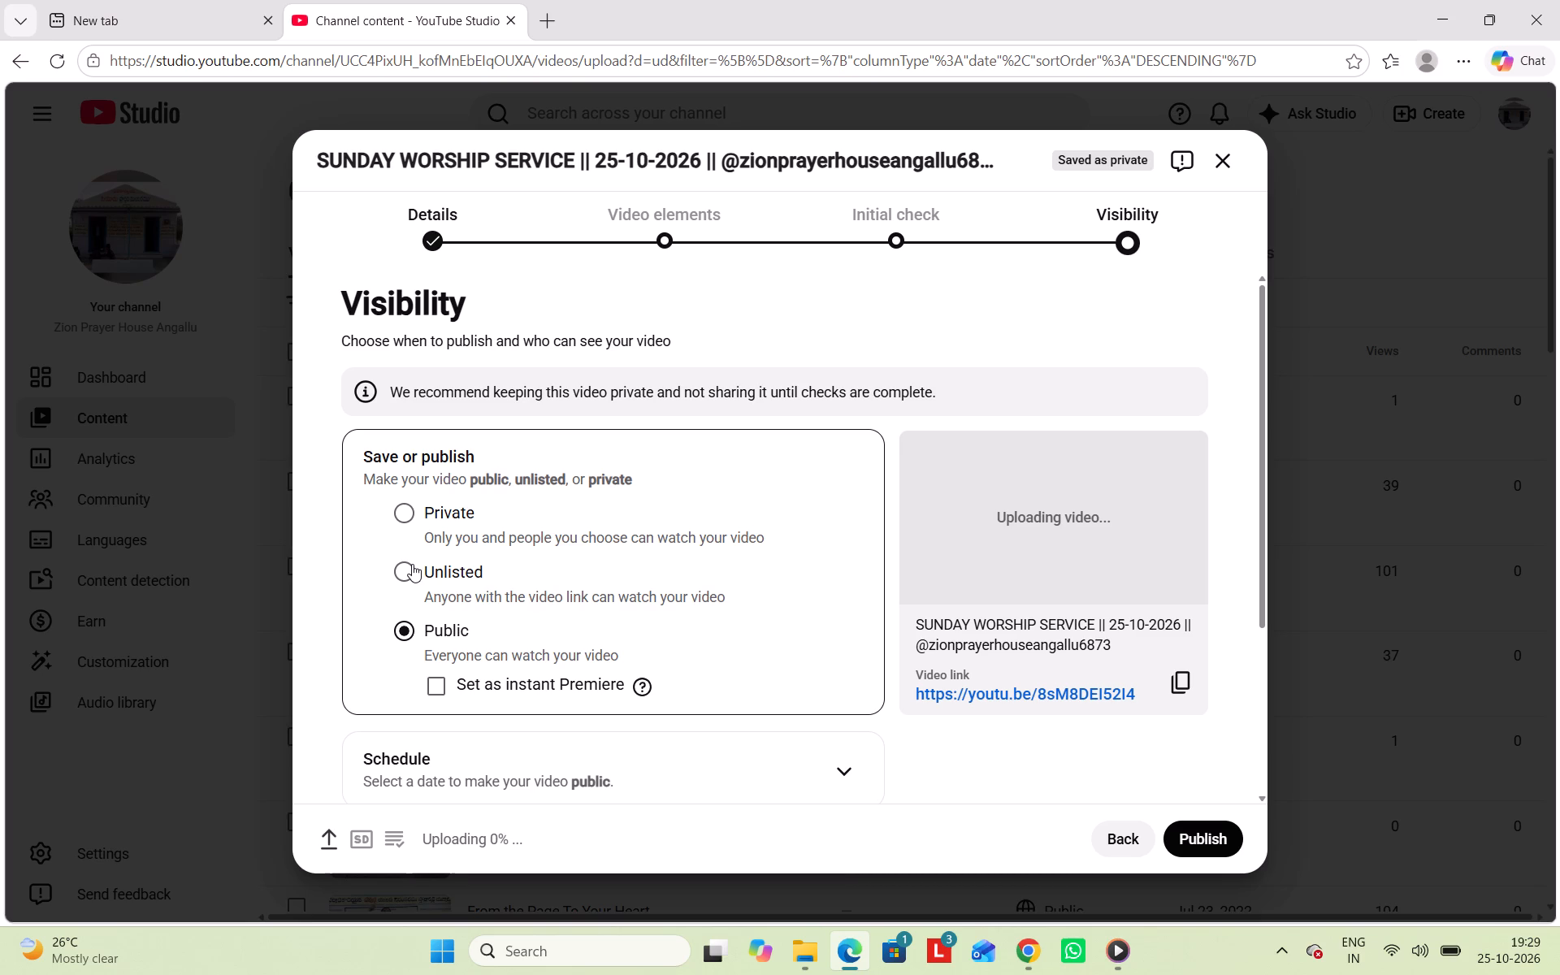
scroll(484, 698, down, 3)
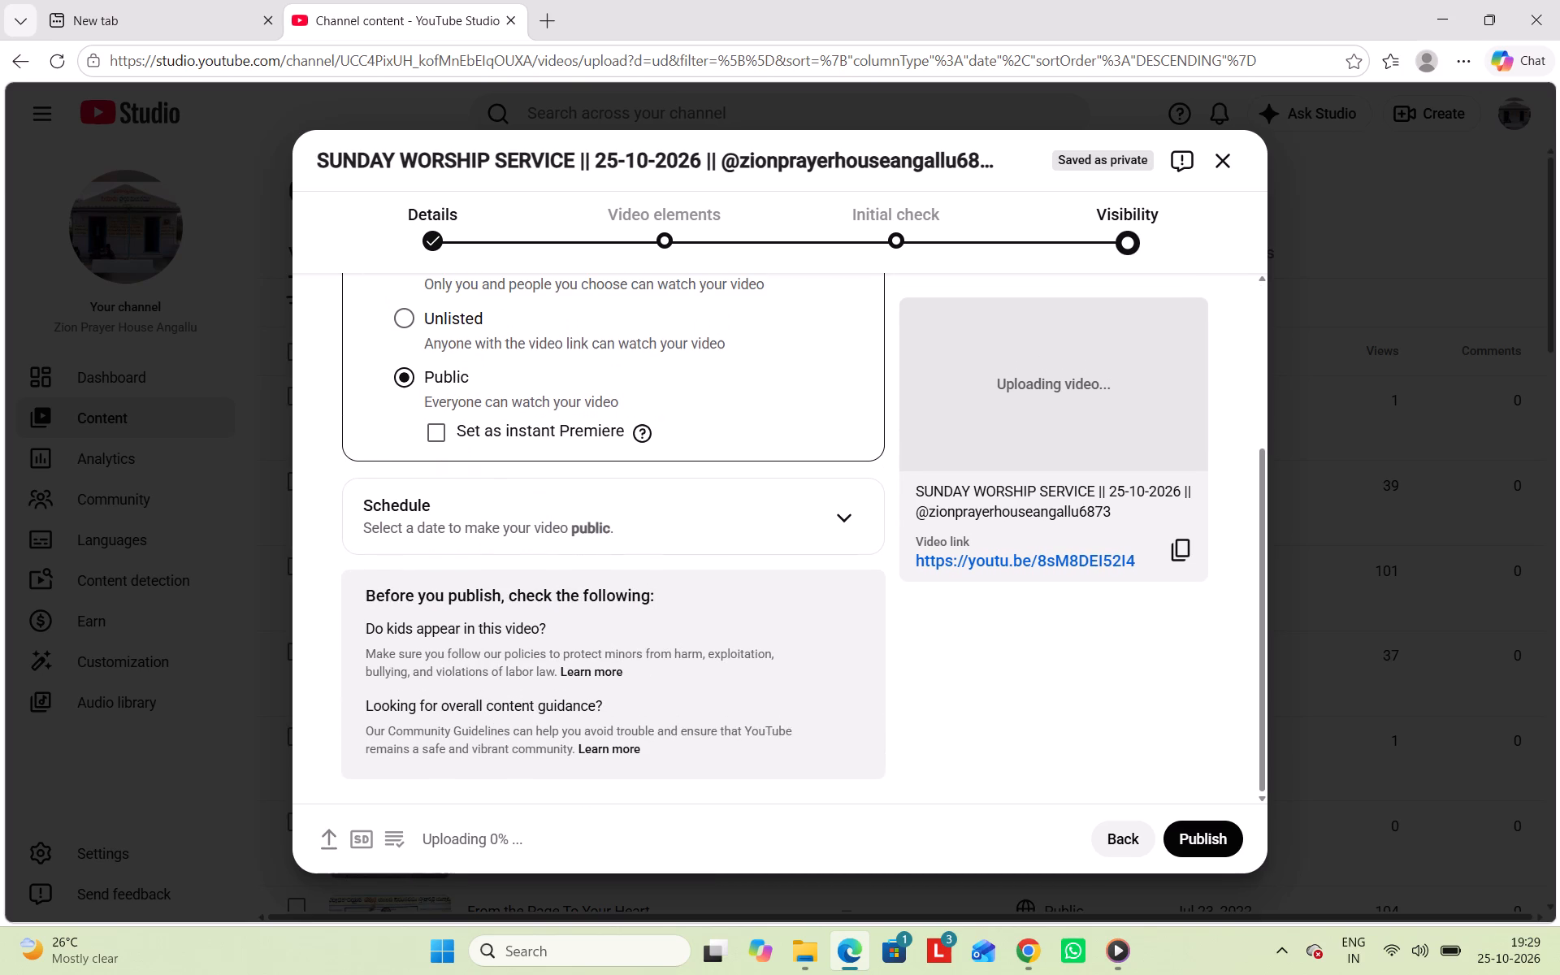
scroll(484, 698, down, 1)
Switch to Media Player to view the playing worship service recording.
click(1120, 956)
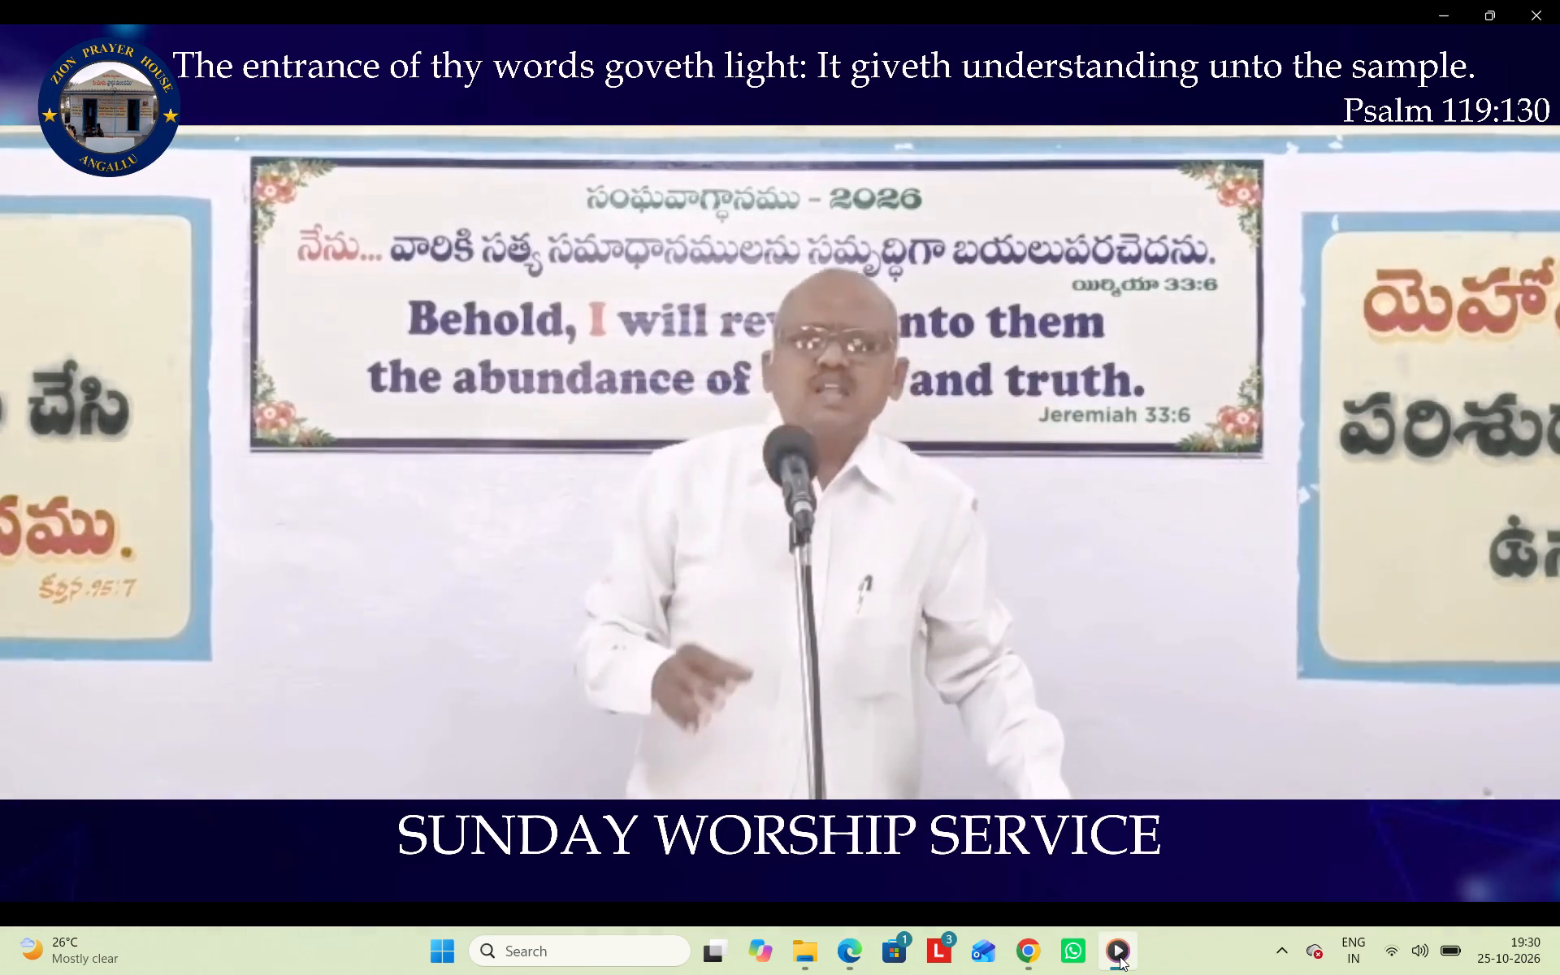
Switch back to Microsoft Edge and close the empty New tab, keeping the YouTube Studio tab open.
key(alt+Tab)
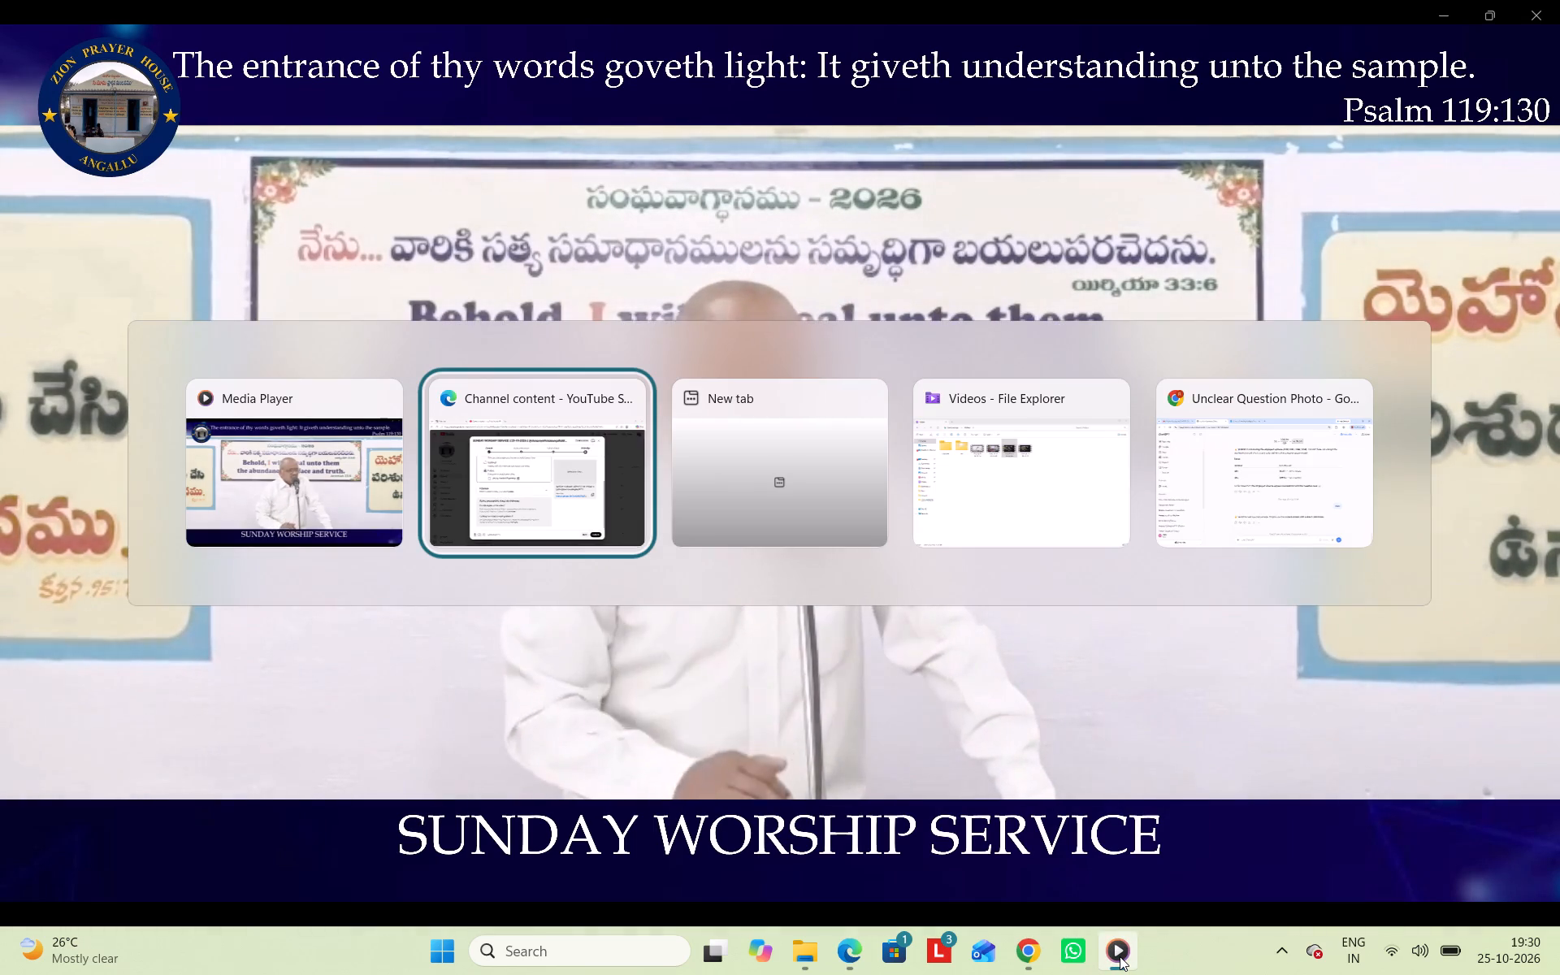
key(alt+Tab)
key(alt+Tab)
key(alt+Tab)
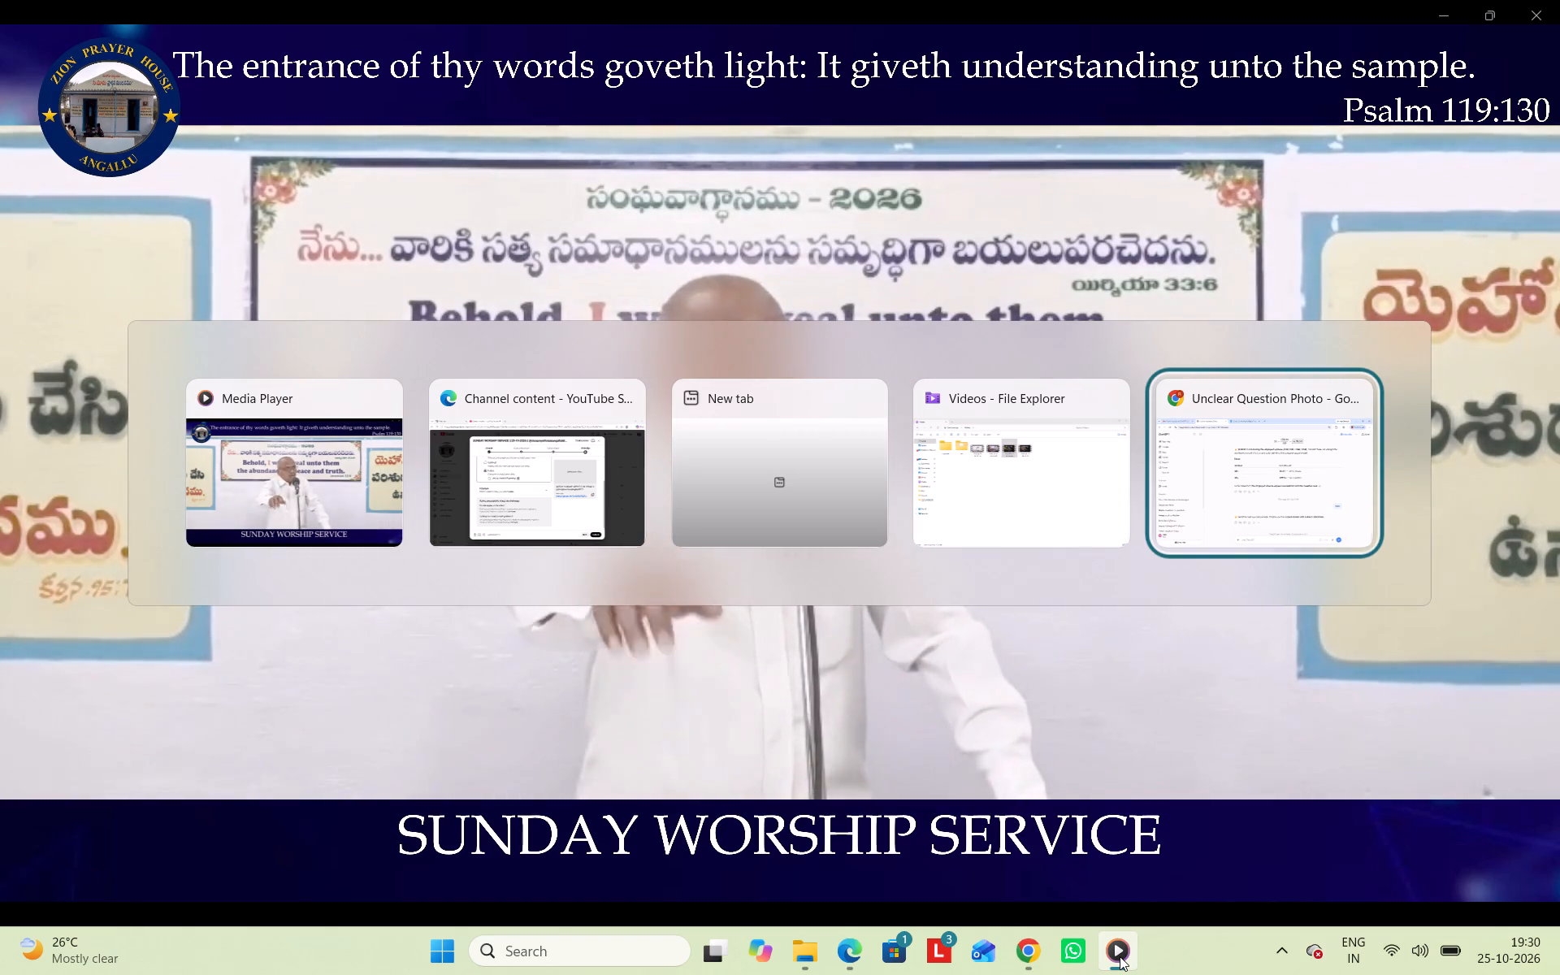
key(alt+Tab)
key(alt+Tab)
key(alt+Tab)
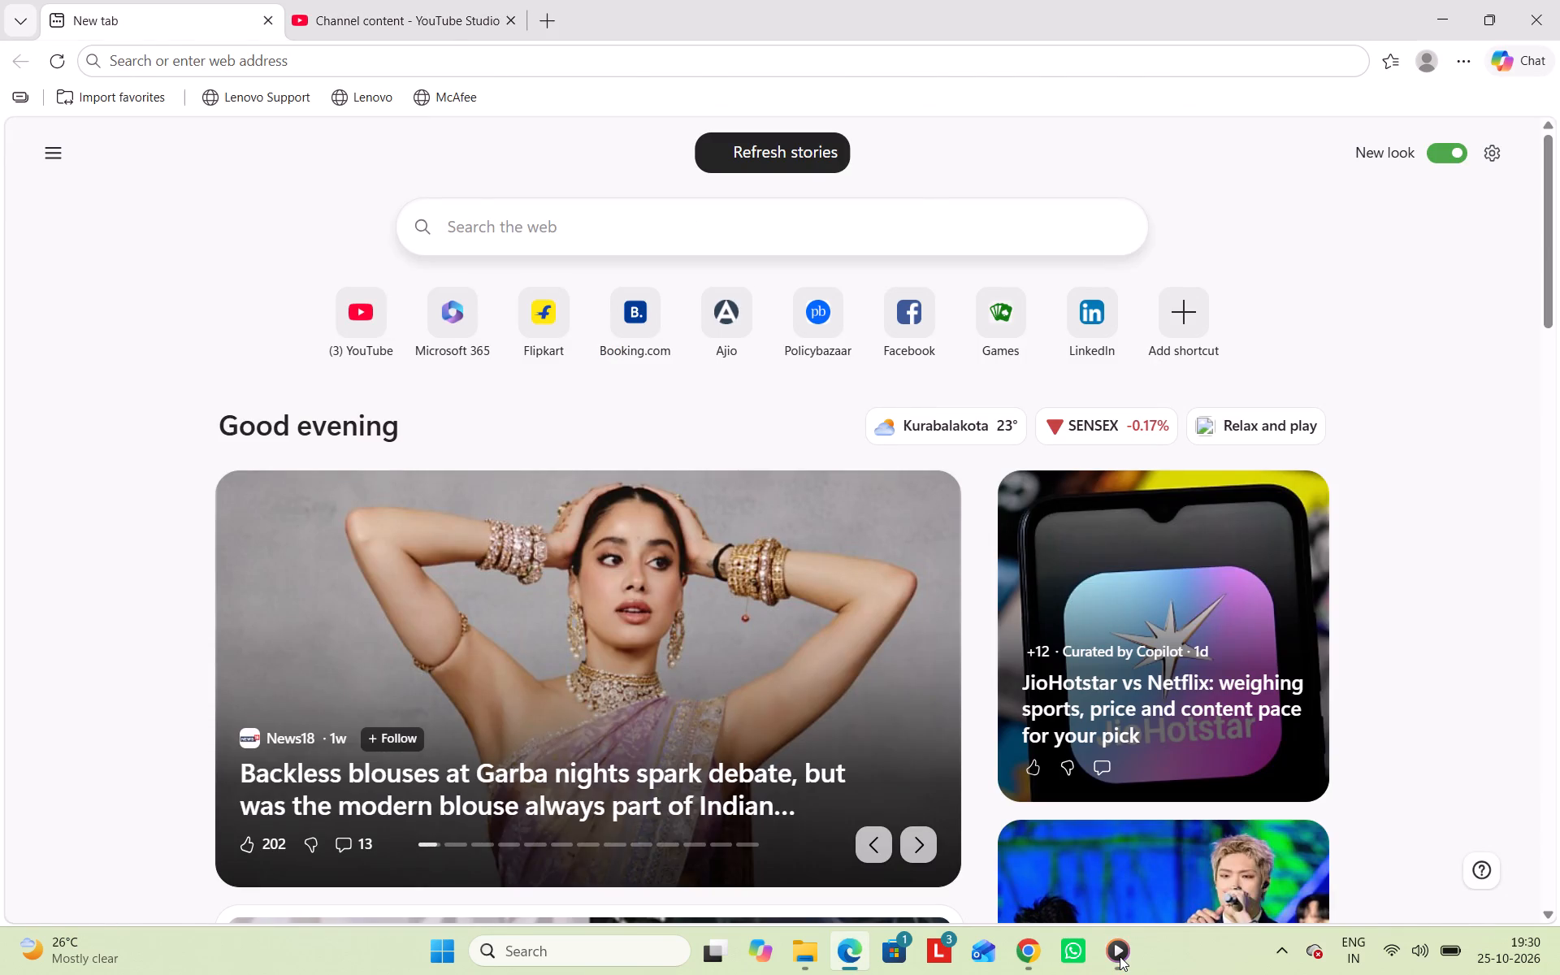
key(ctrl+w)
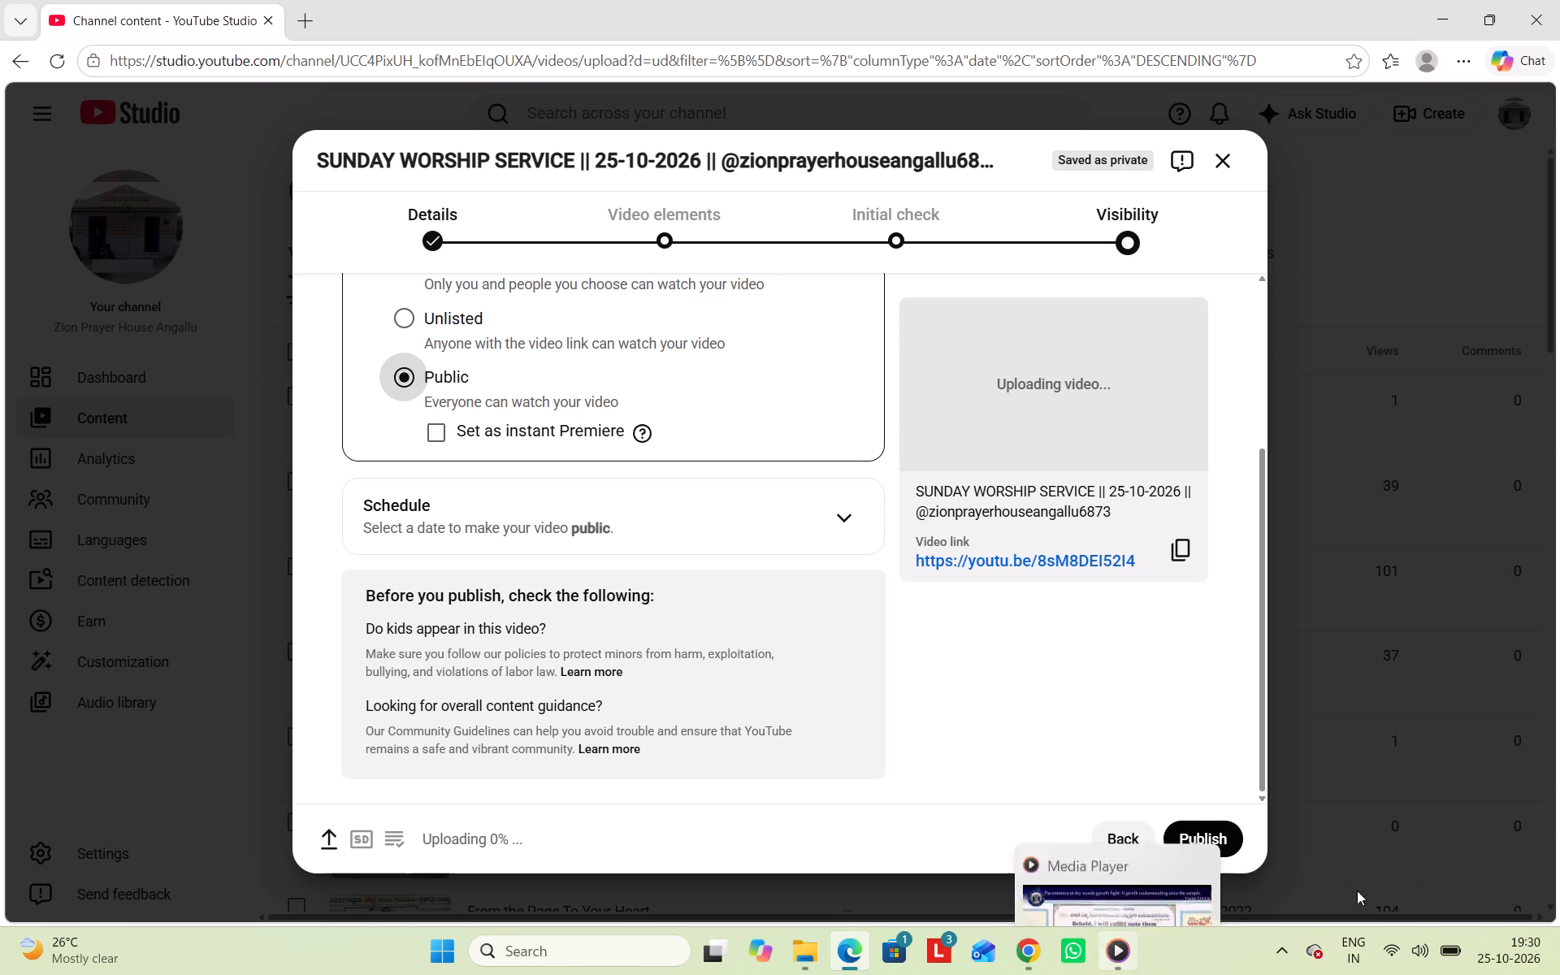
Publish the Sunday worship service video anyway, before the content checks are complete.
click(1198, 831)
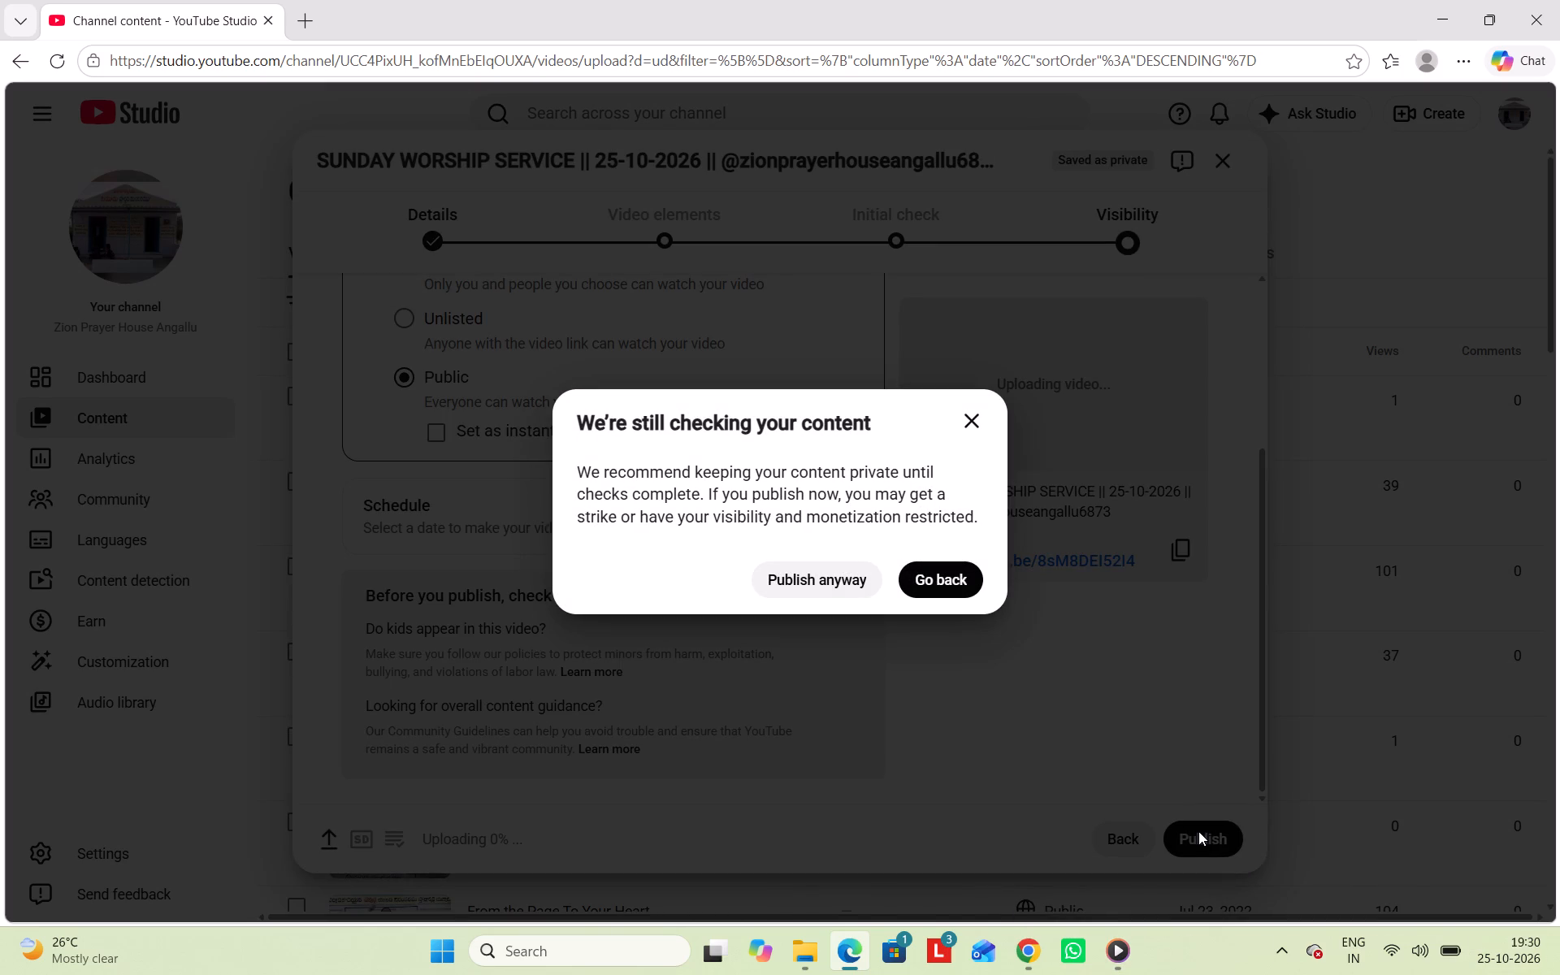
click(850, 580)
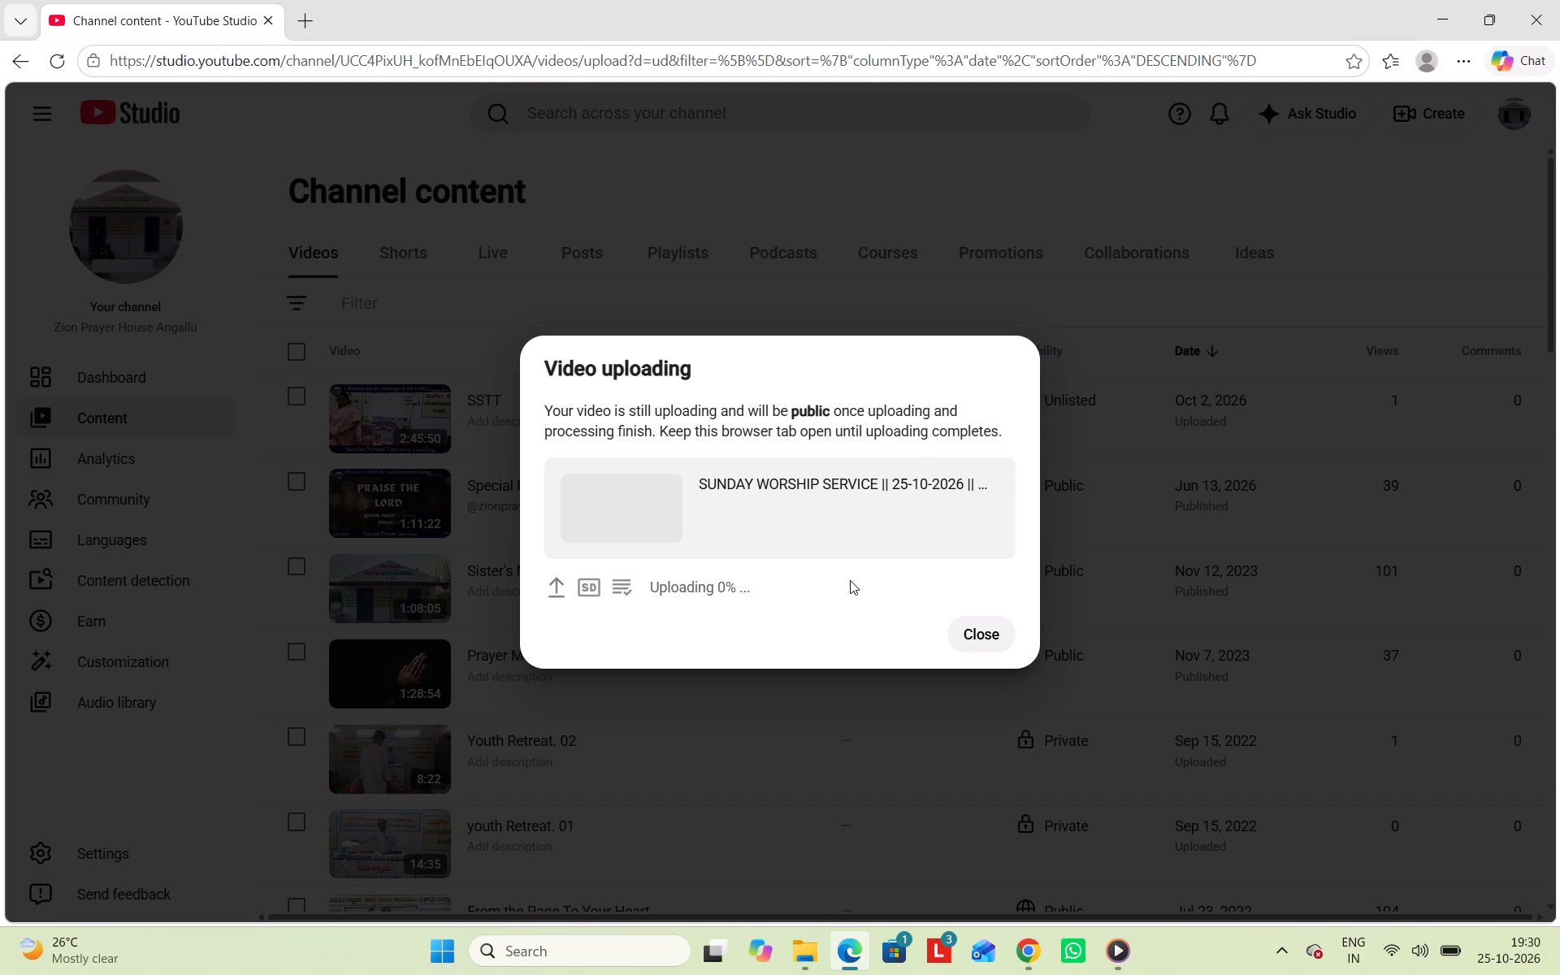
key(alt+Tab)
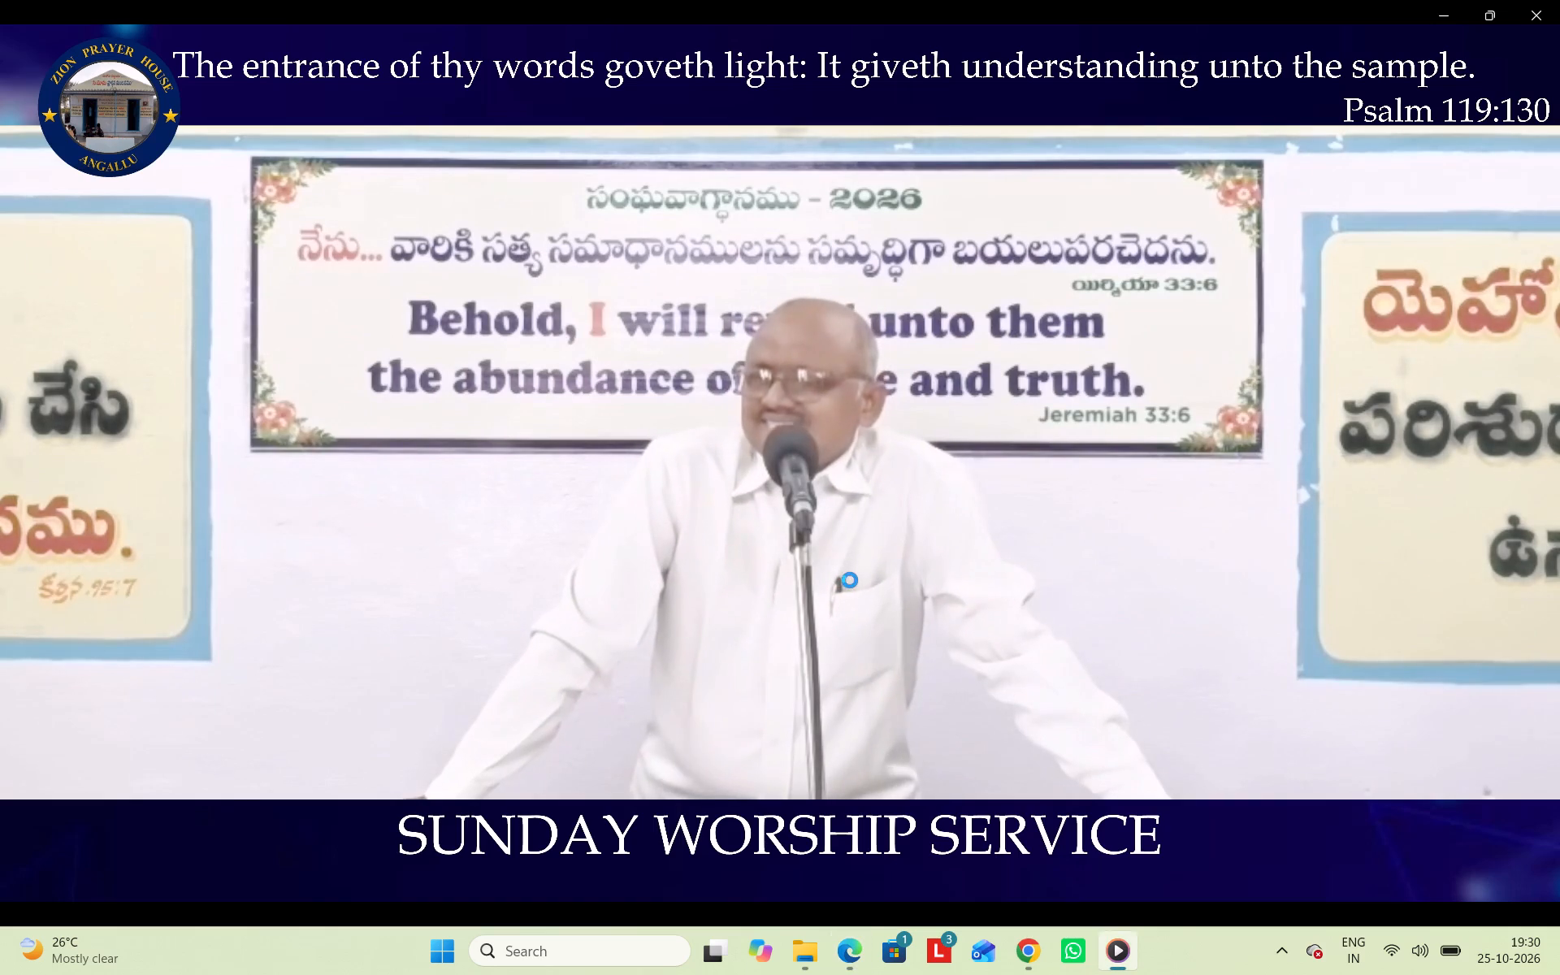
key(Left)
key(Left)
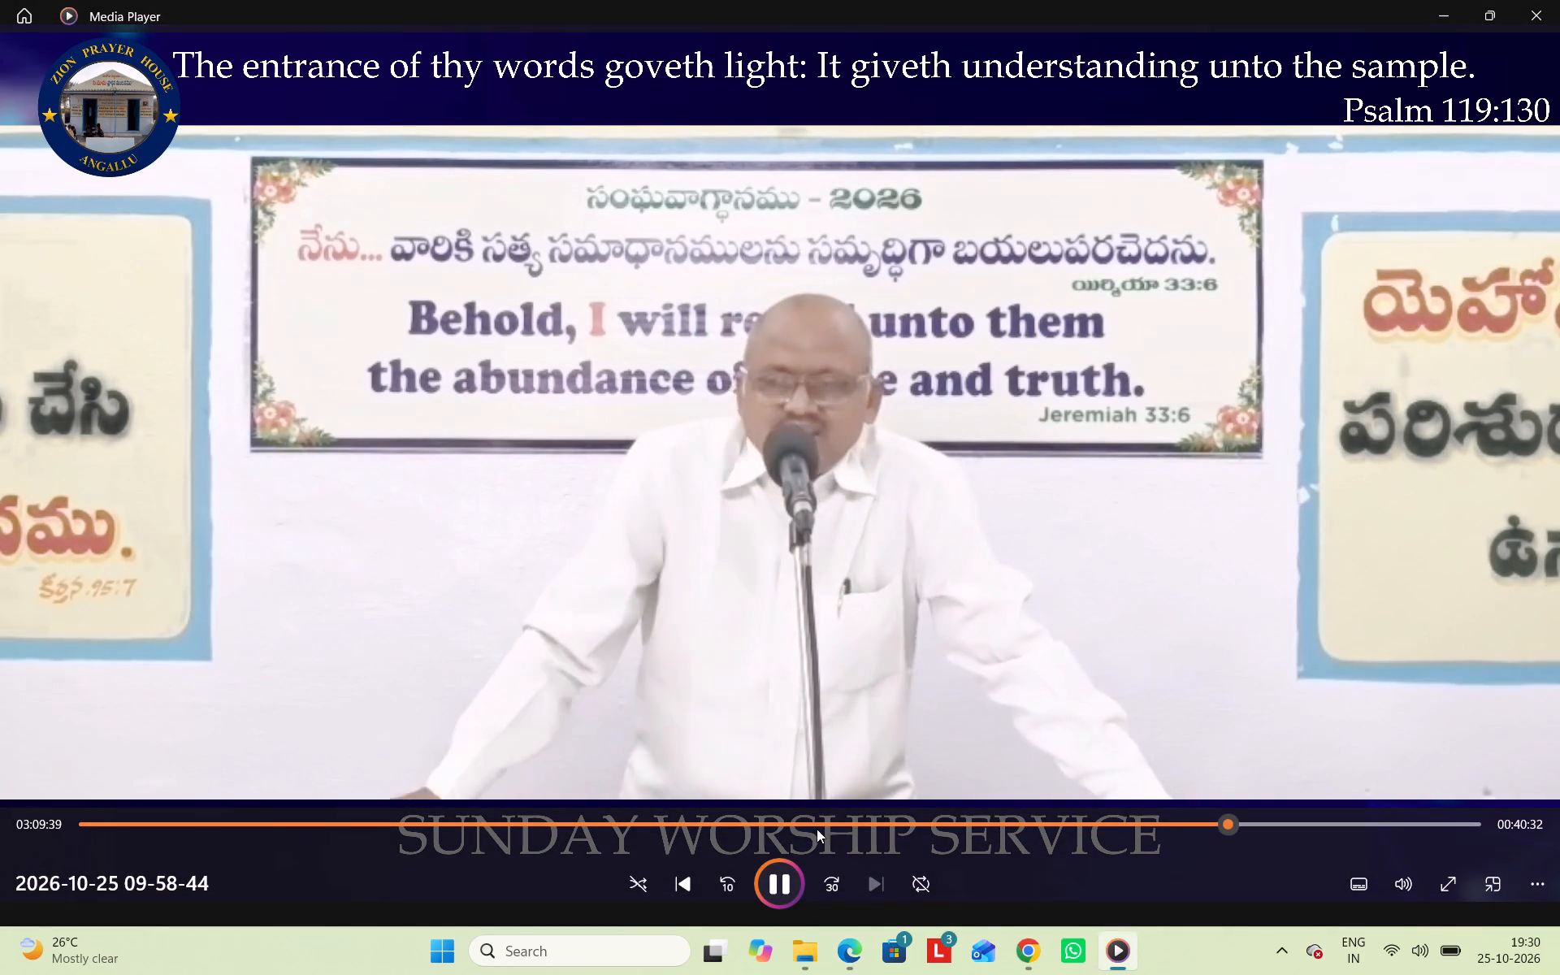
double_click(718, 876)
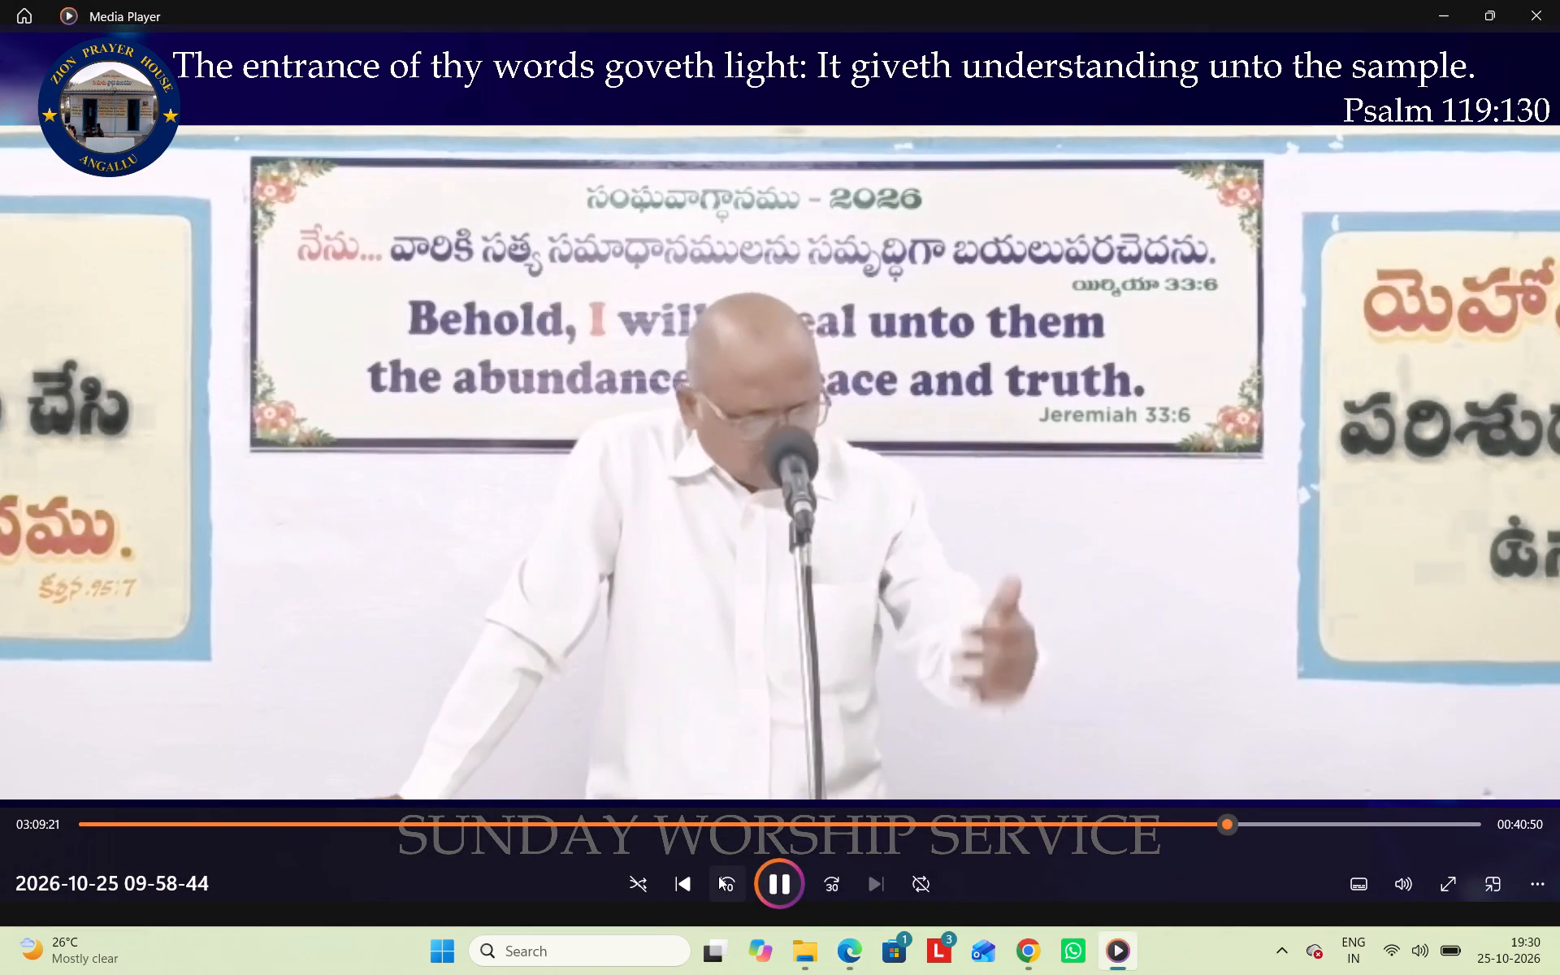
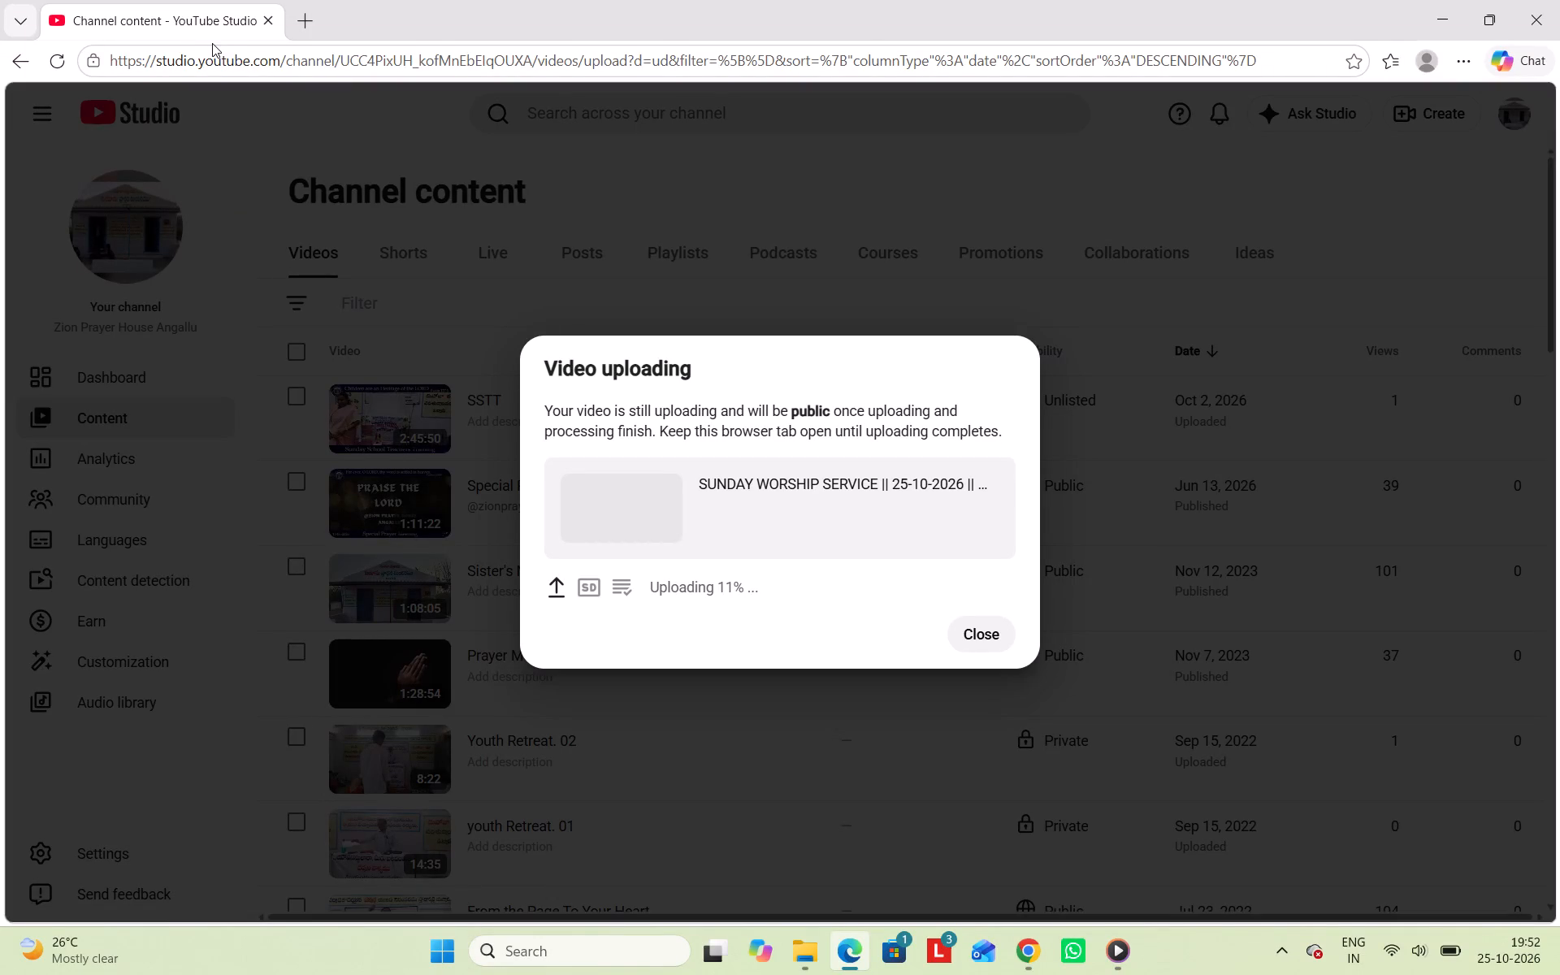
Duplicate the YouTube Studio tab and, in the copy, go through YouTube's home page to the channel's Studio content list.
key(ctrl+shift+k)
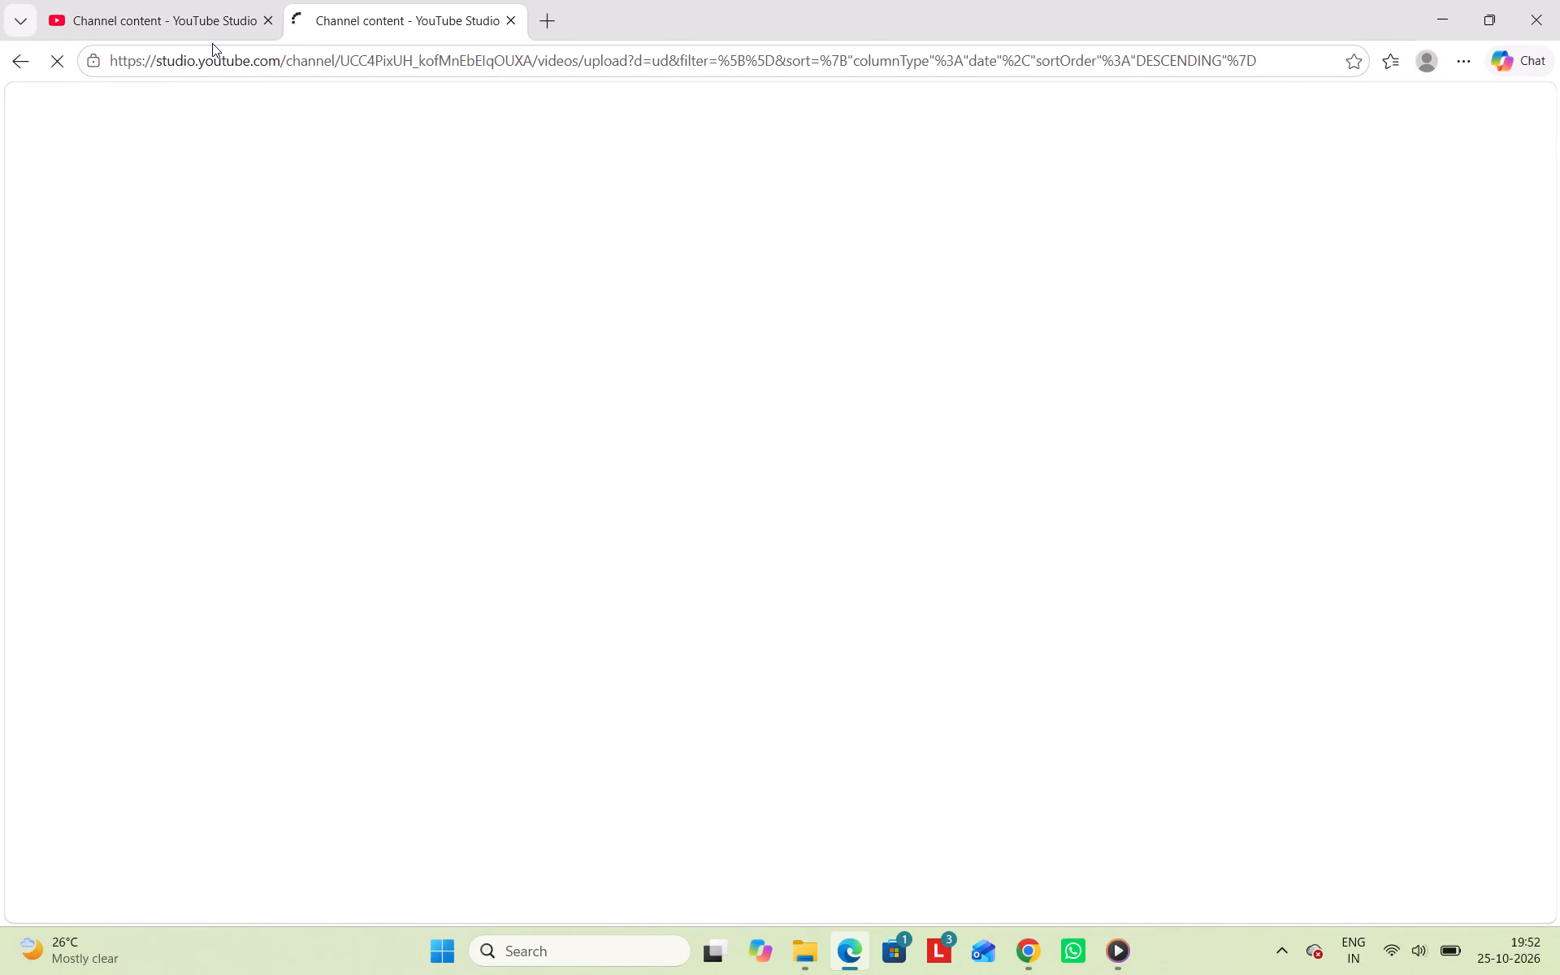
click(6, 59)
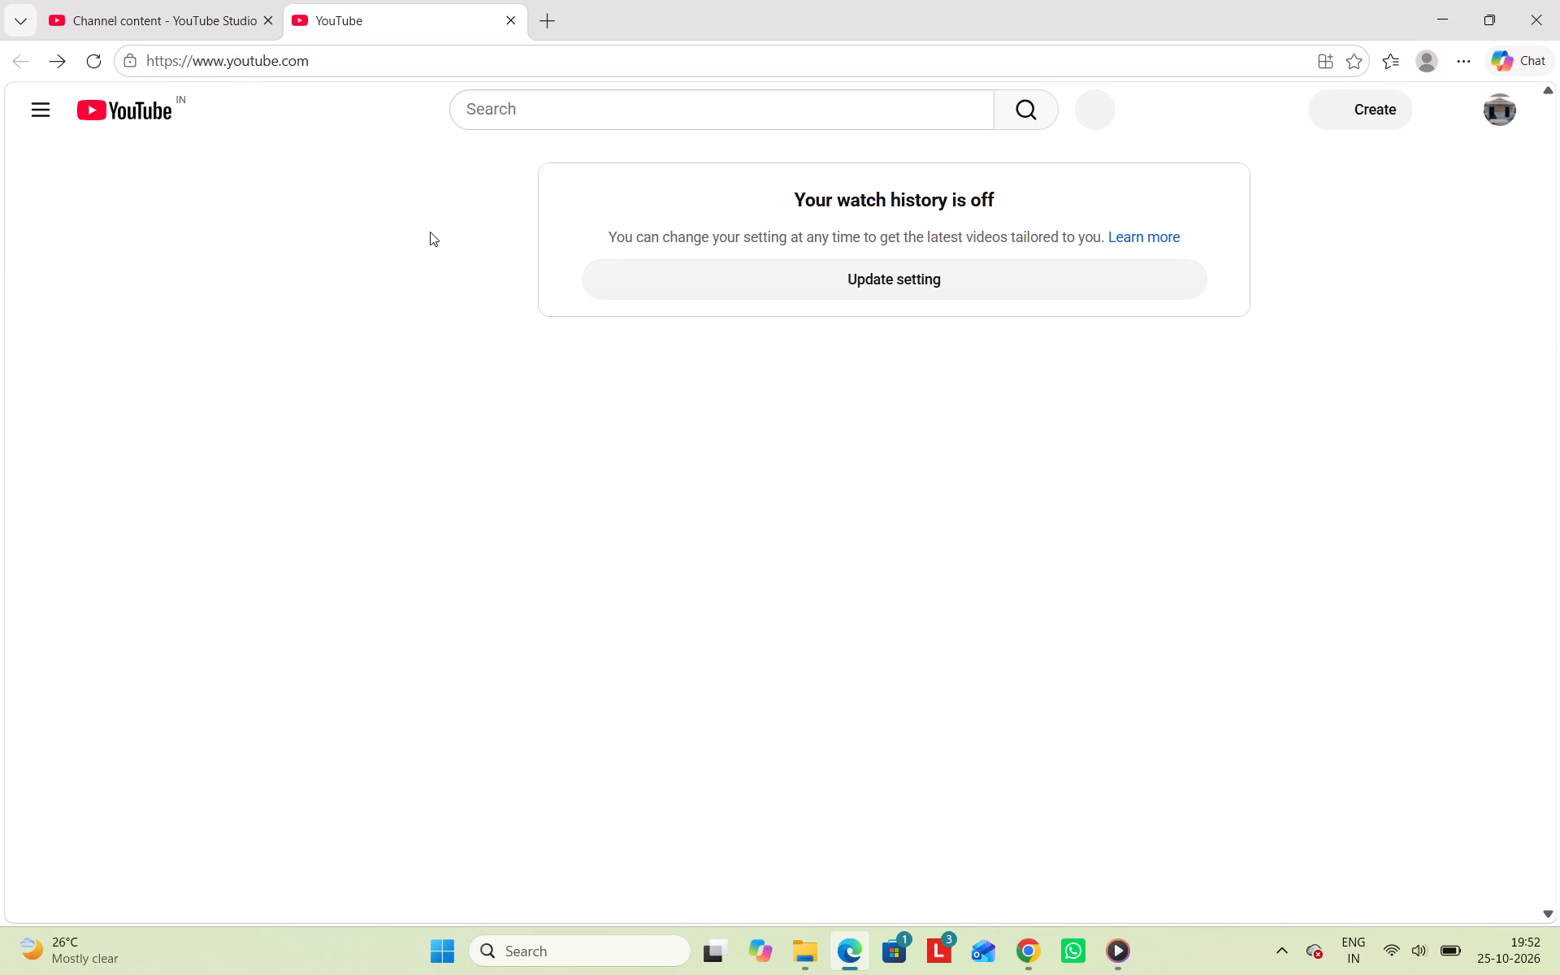
click(1495, 102)
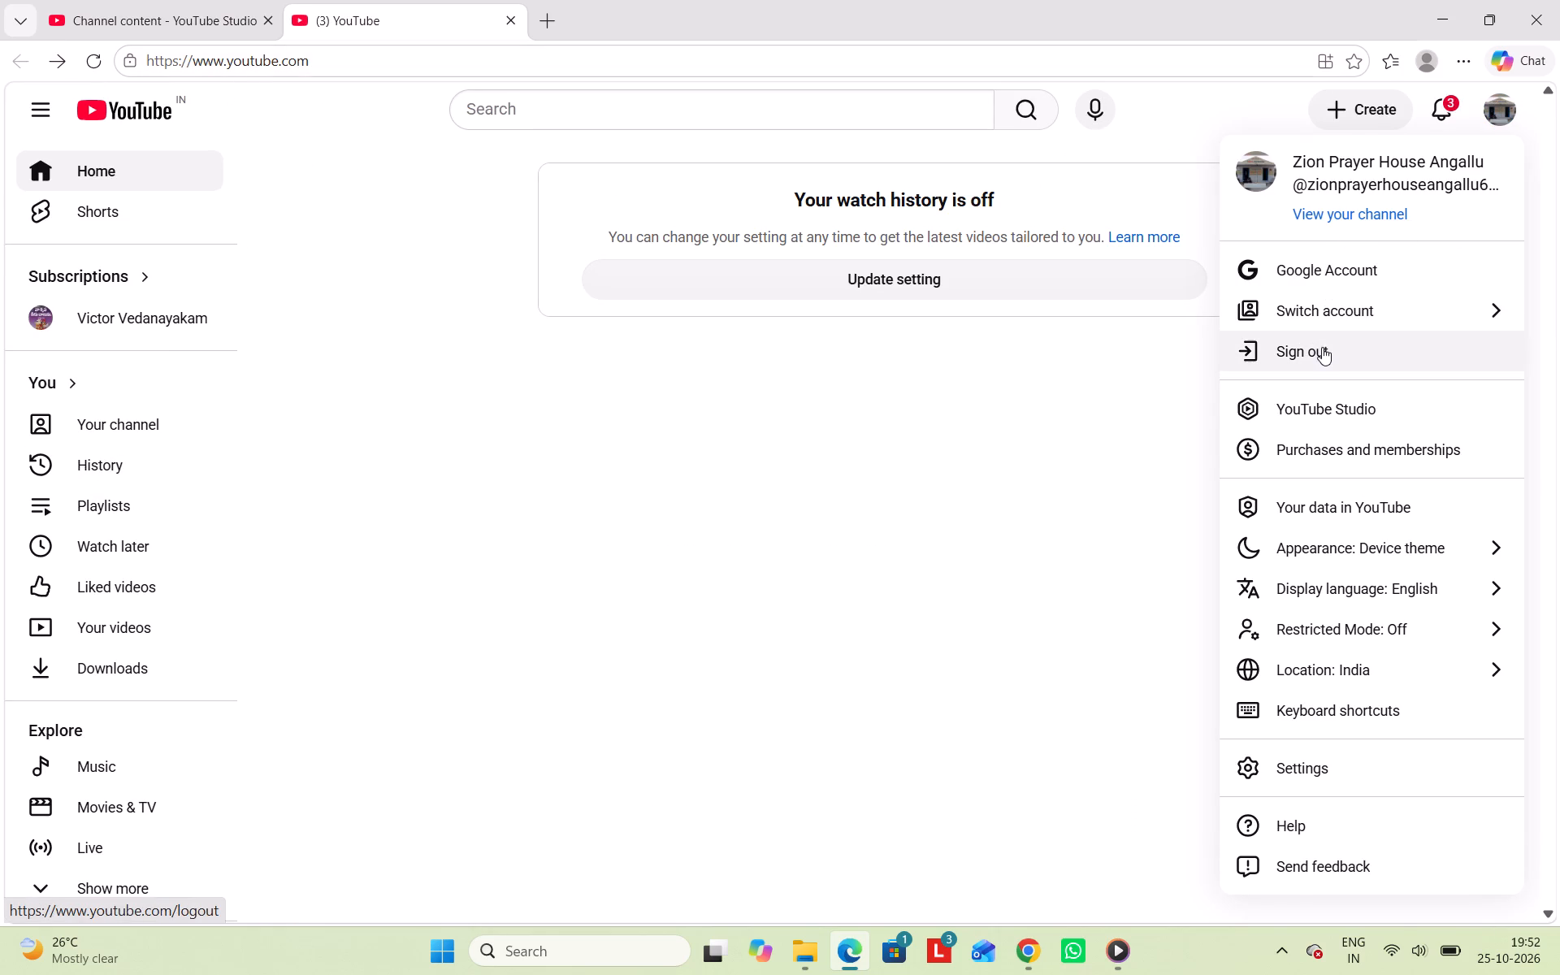
click(1315, 405)
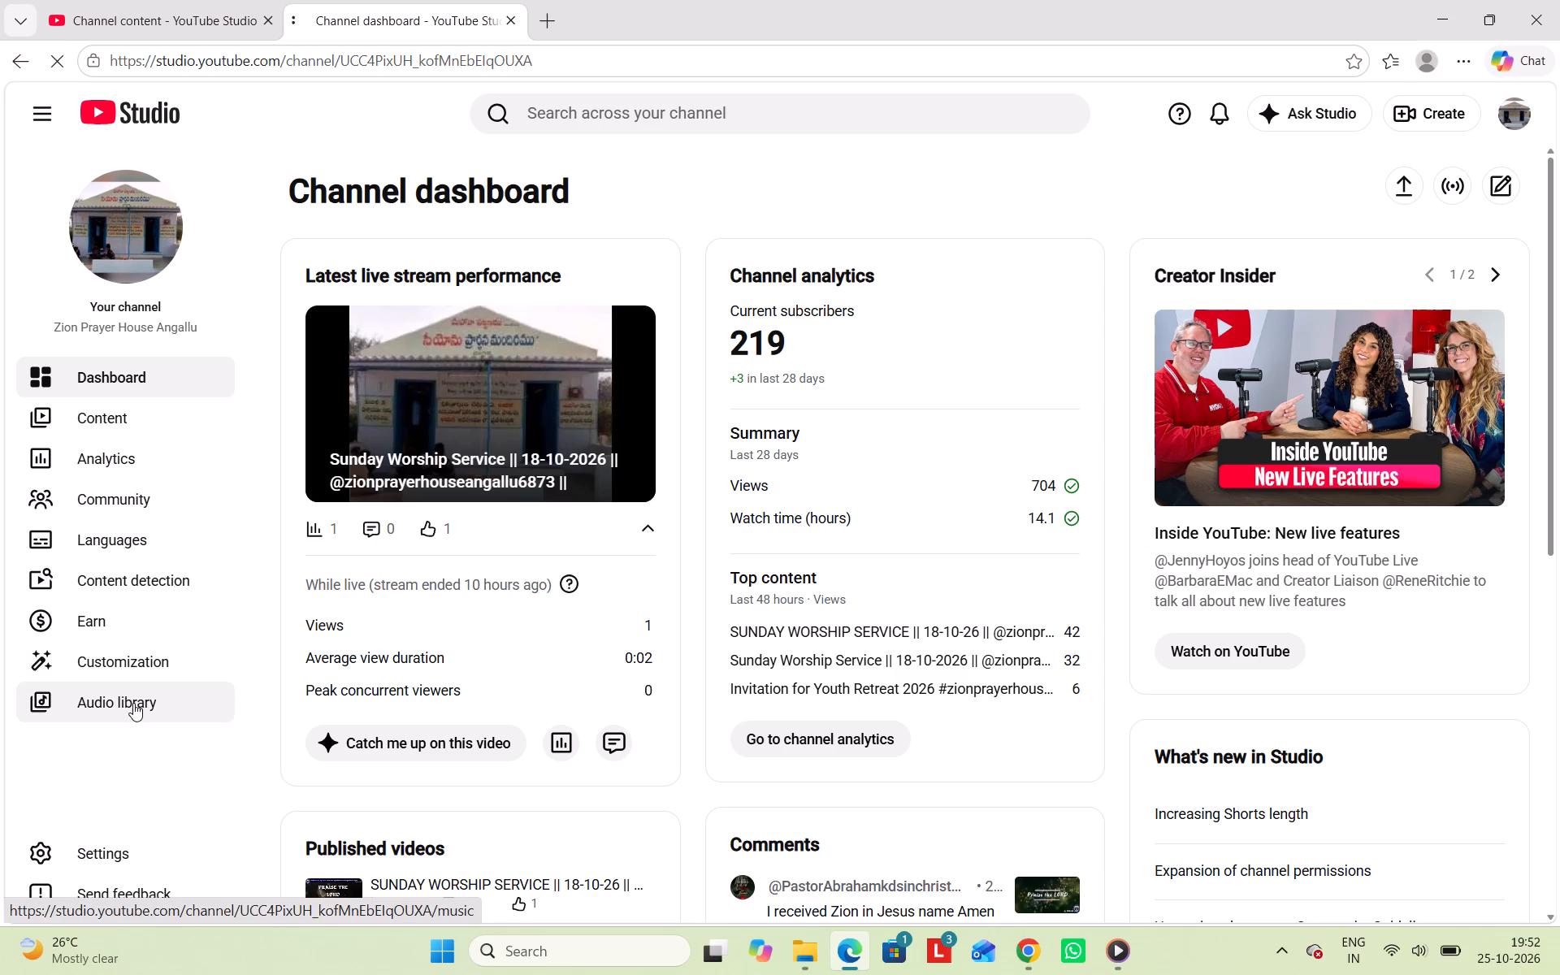
click(119, 418)
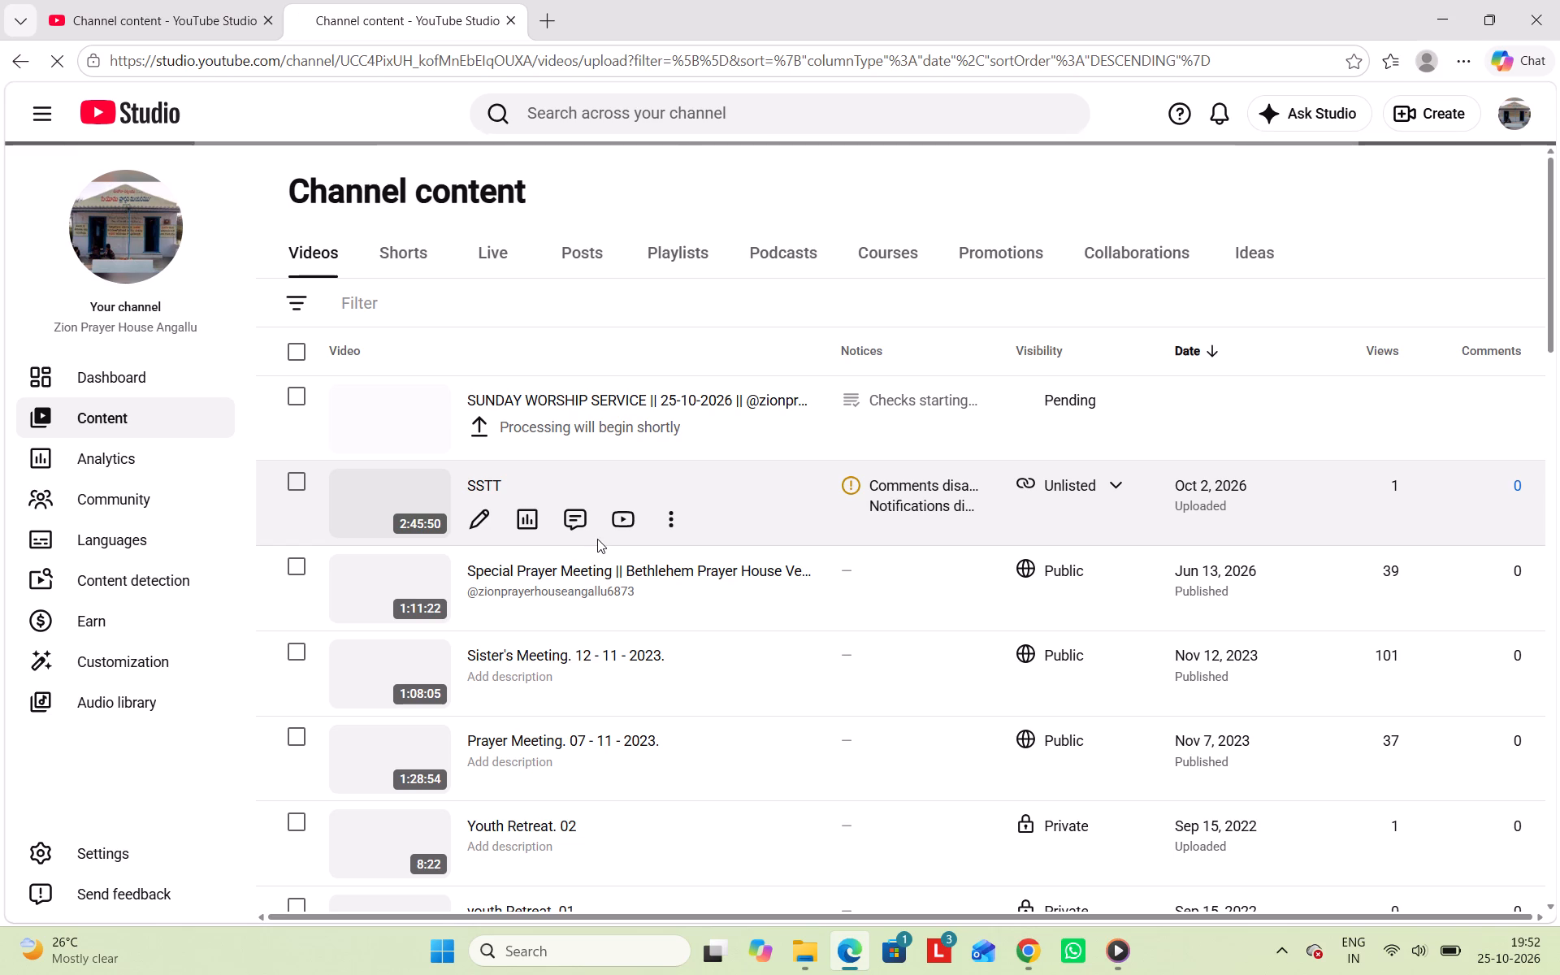
Copy the shareable link of the unlisted SSTT video, leaving its visibility options without making a change.
click(1115, 480)
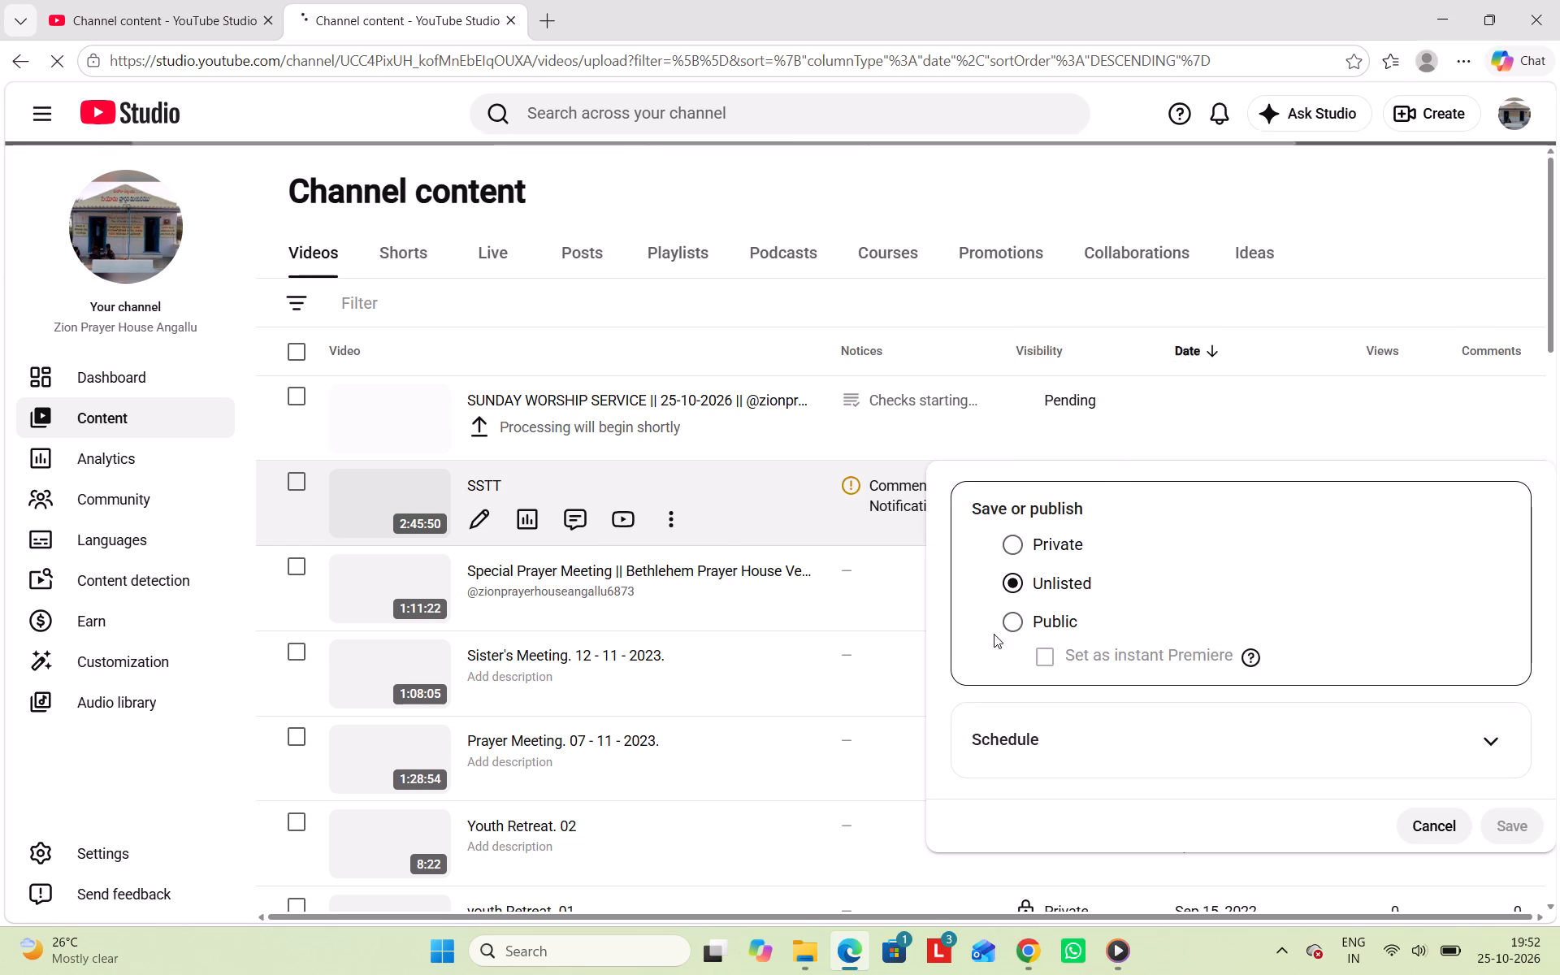
click(893, 652)
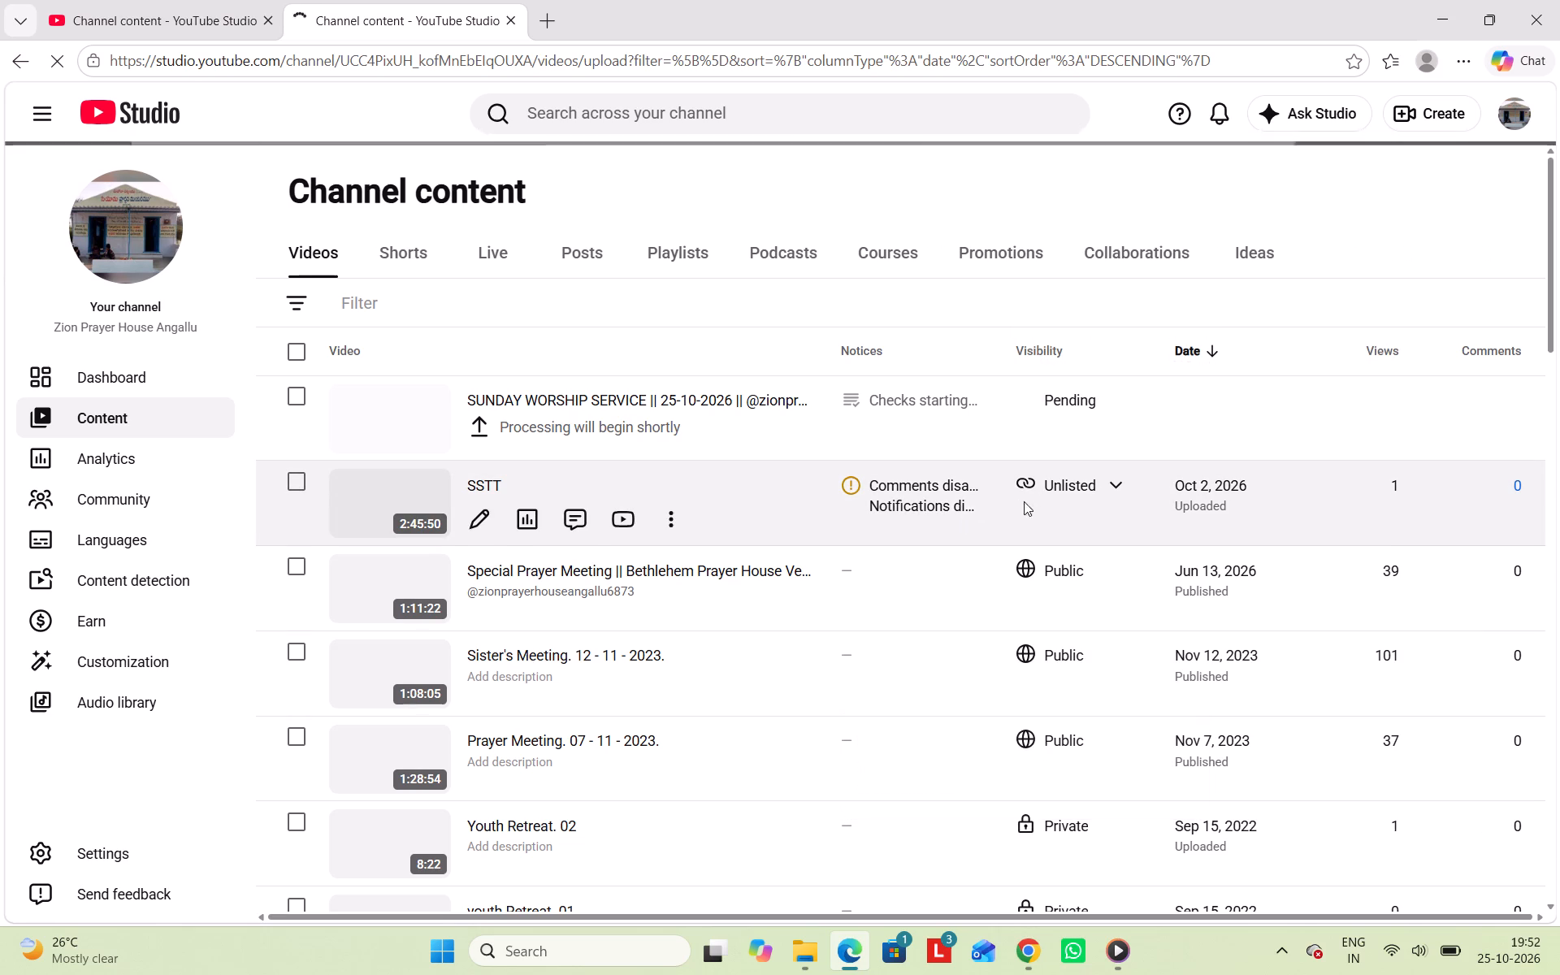
click(665, 521)
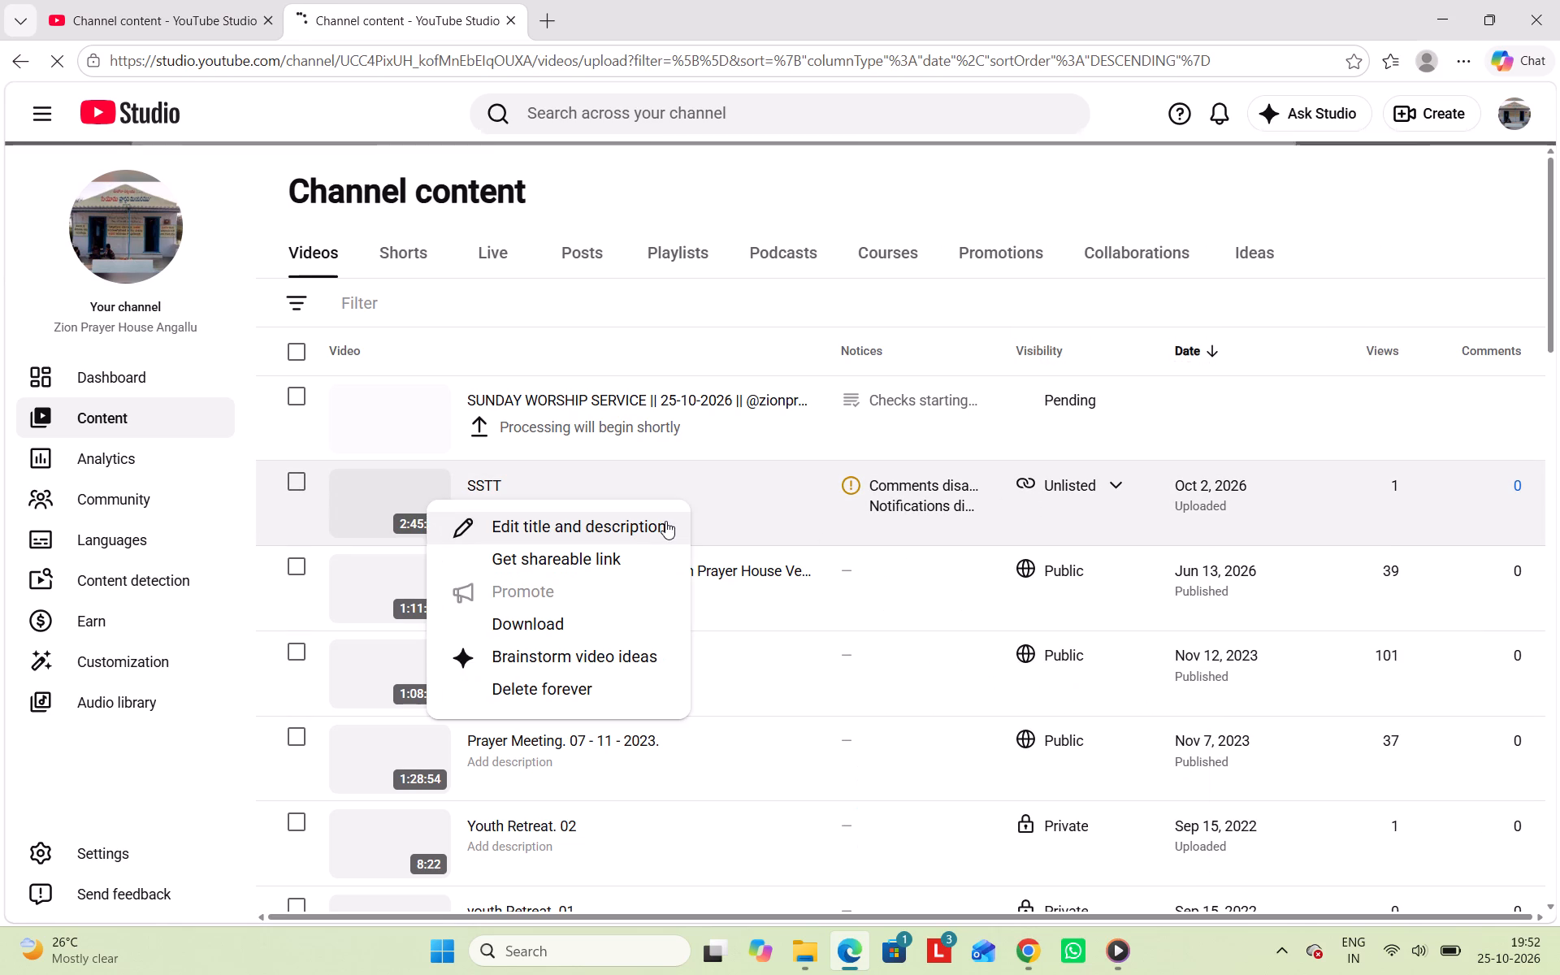
click(609, 548)
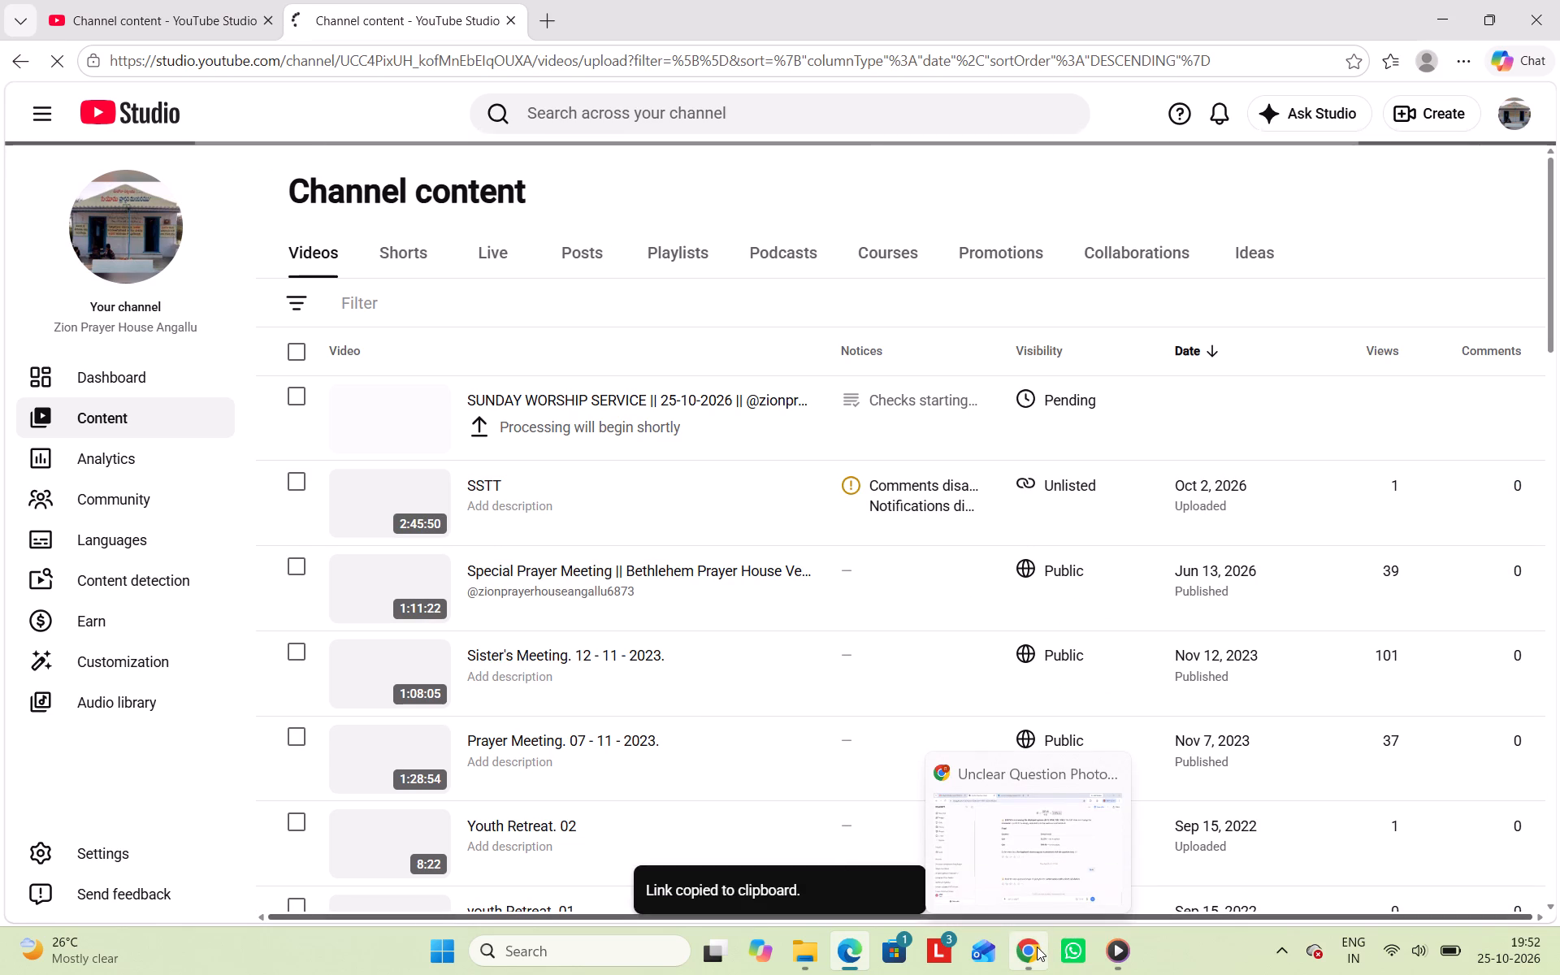
Switch to WhatsApp.
click(1061, 944)
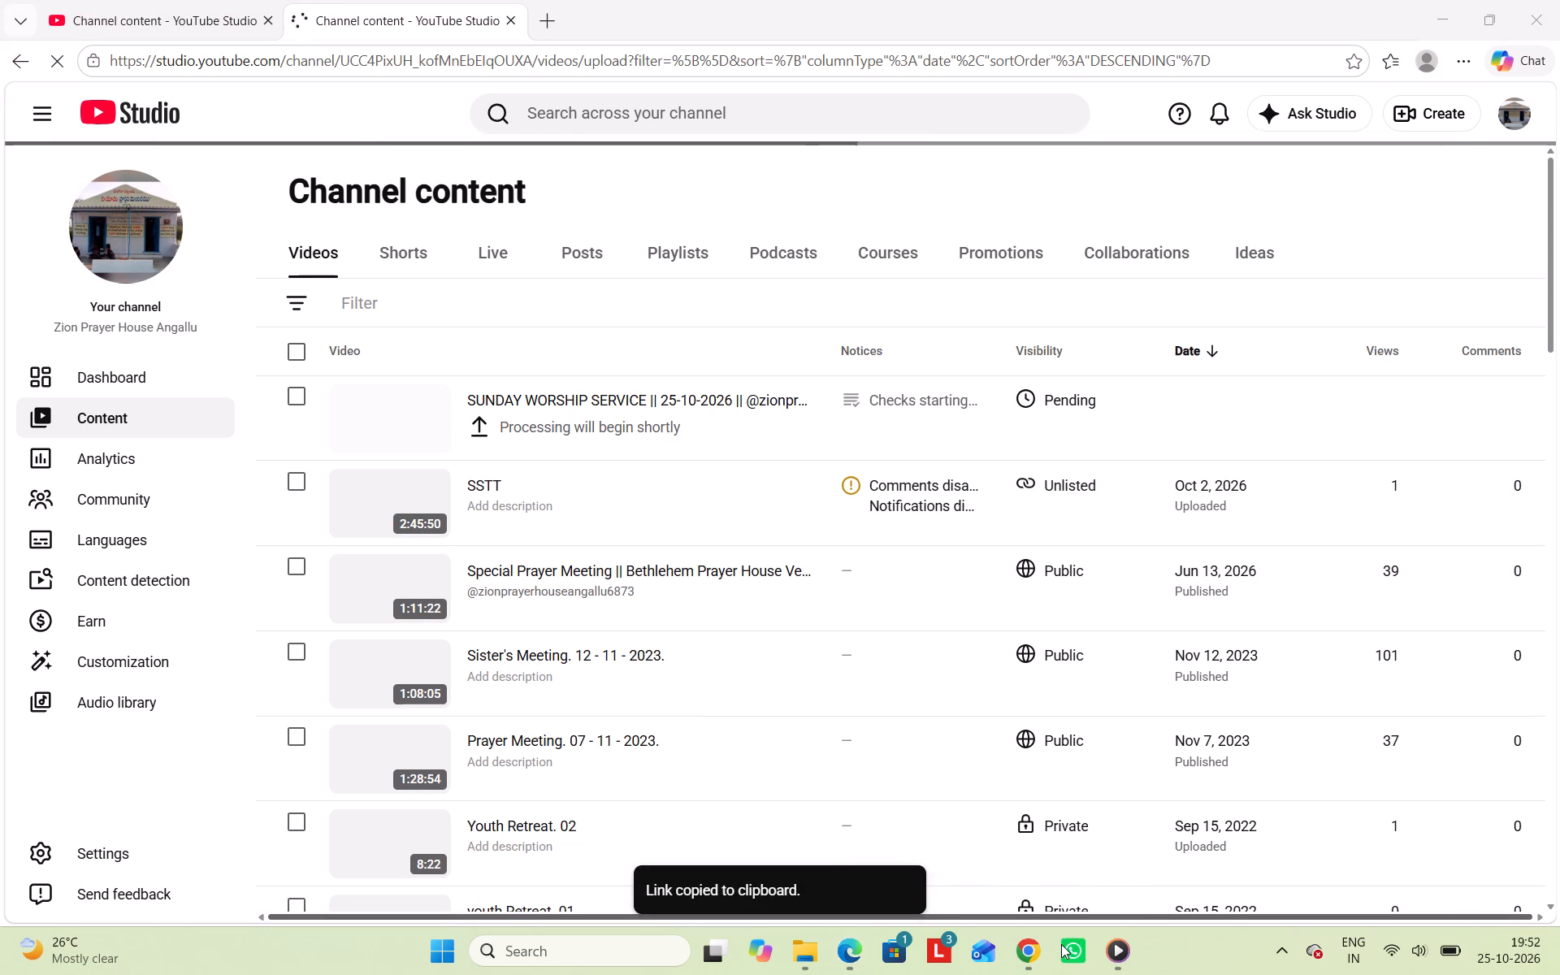
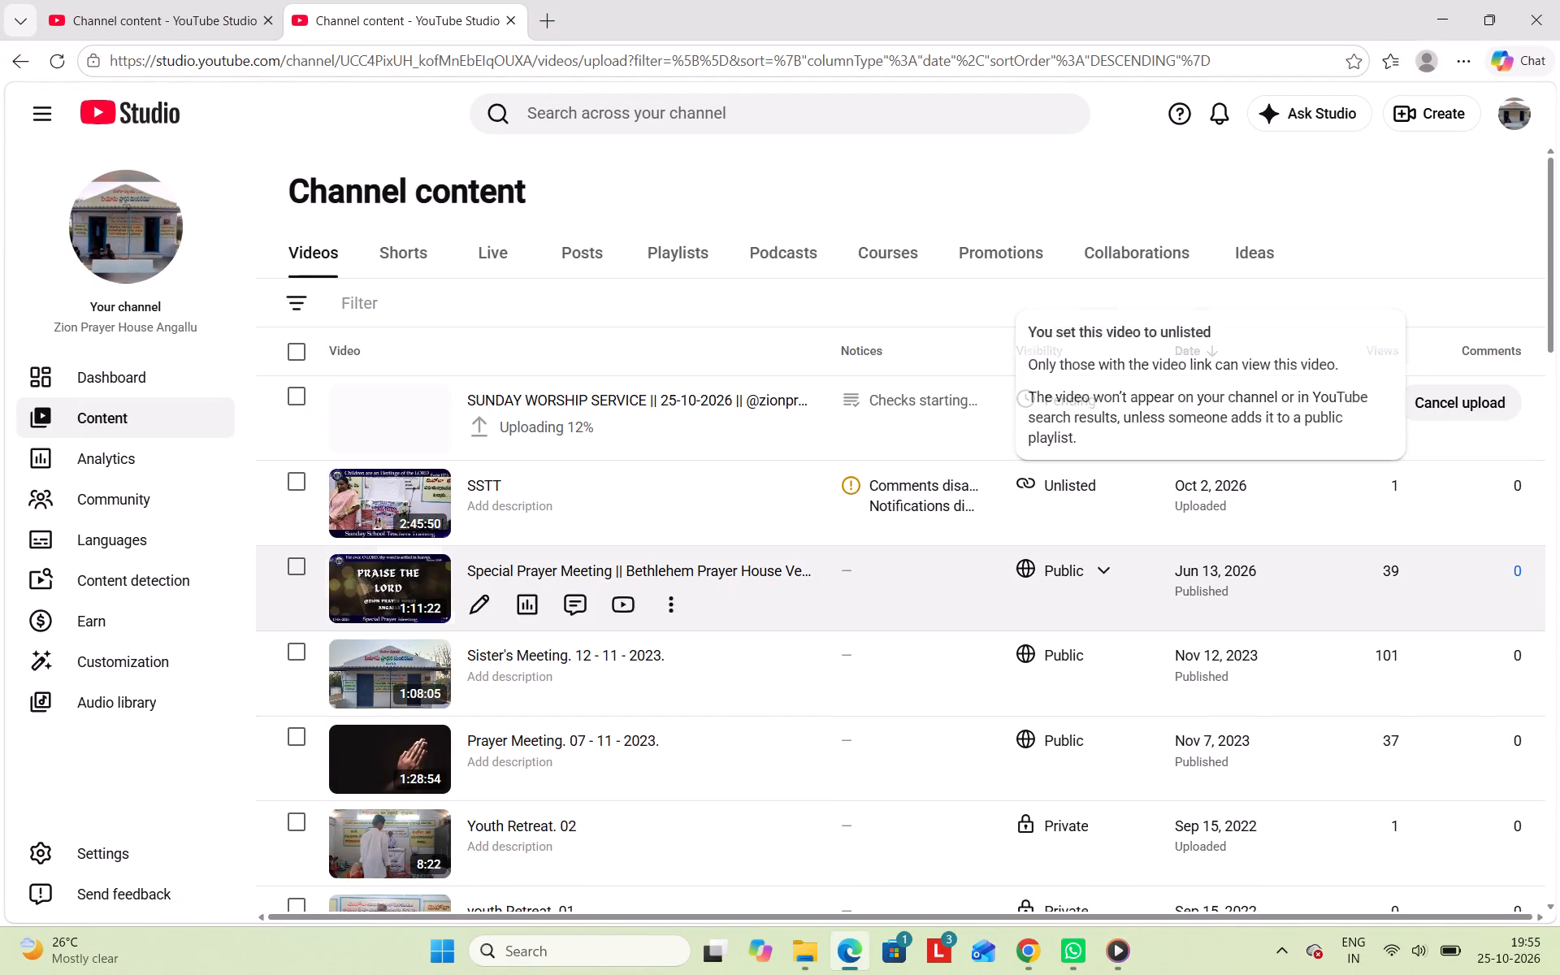
click(803, 957)
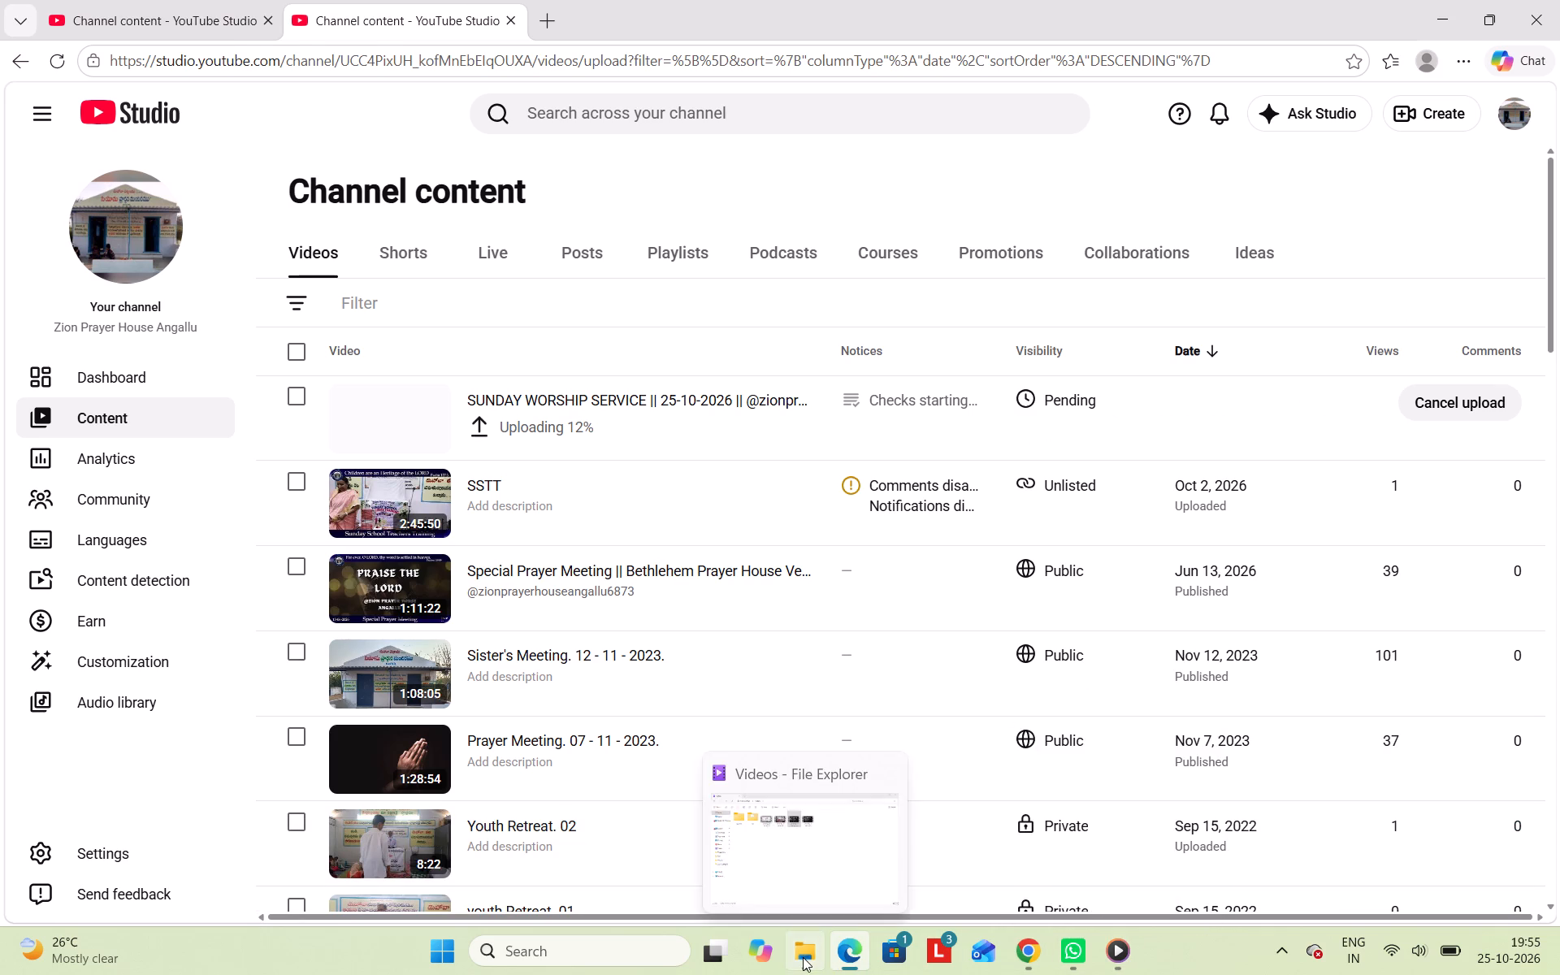
click(573, 216)
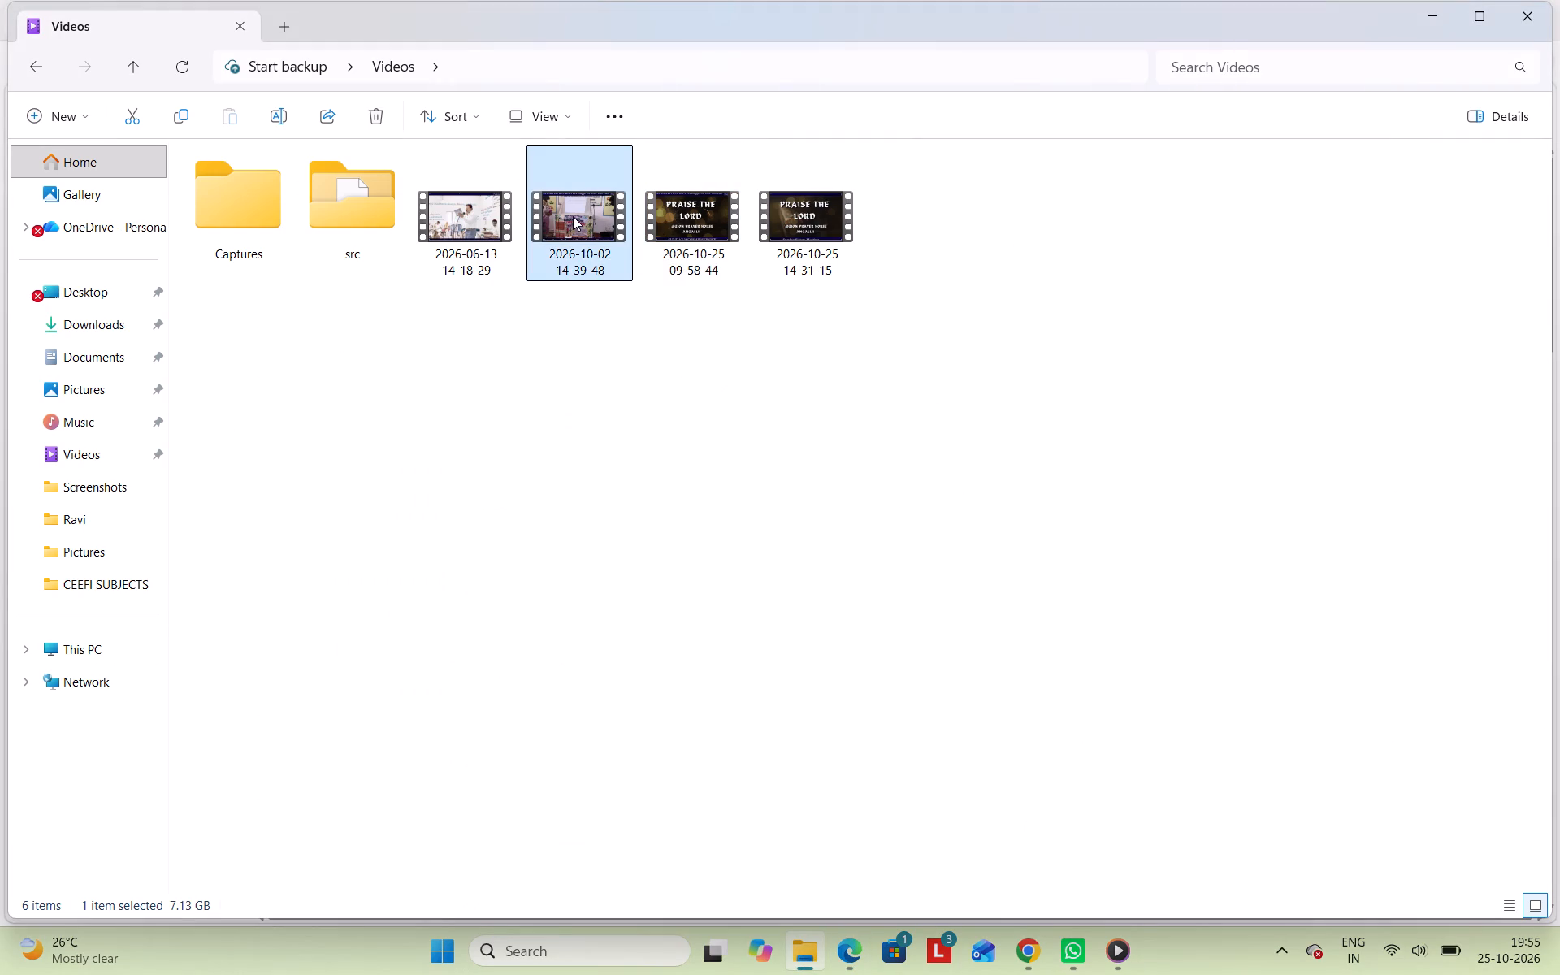
key(Delete)
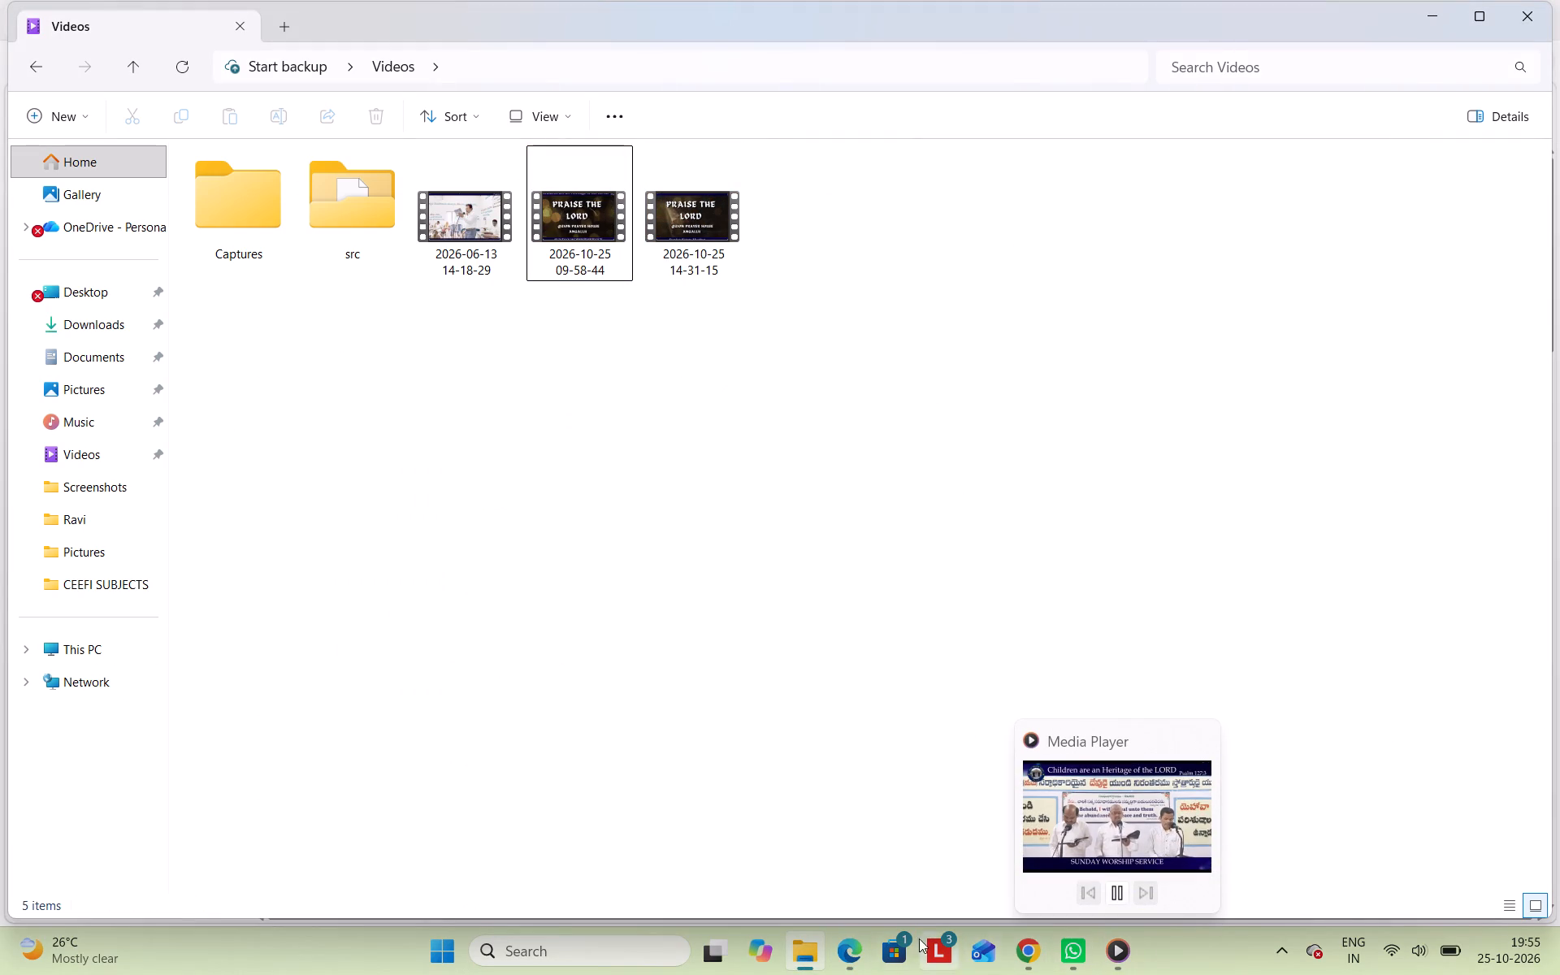
Switch back to YouTube Studio in Edge and permanently delete the two Sunday worship live replays streamed on Oct 25, 2026.
click(853, 936)
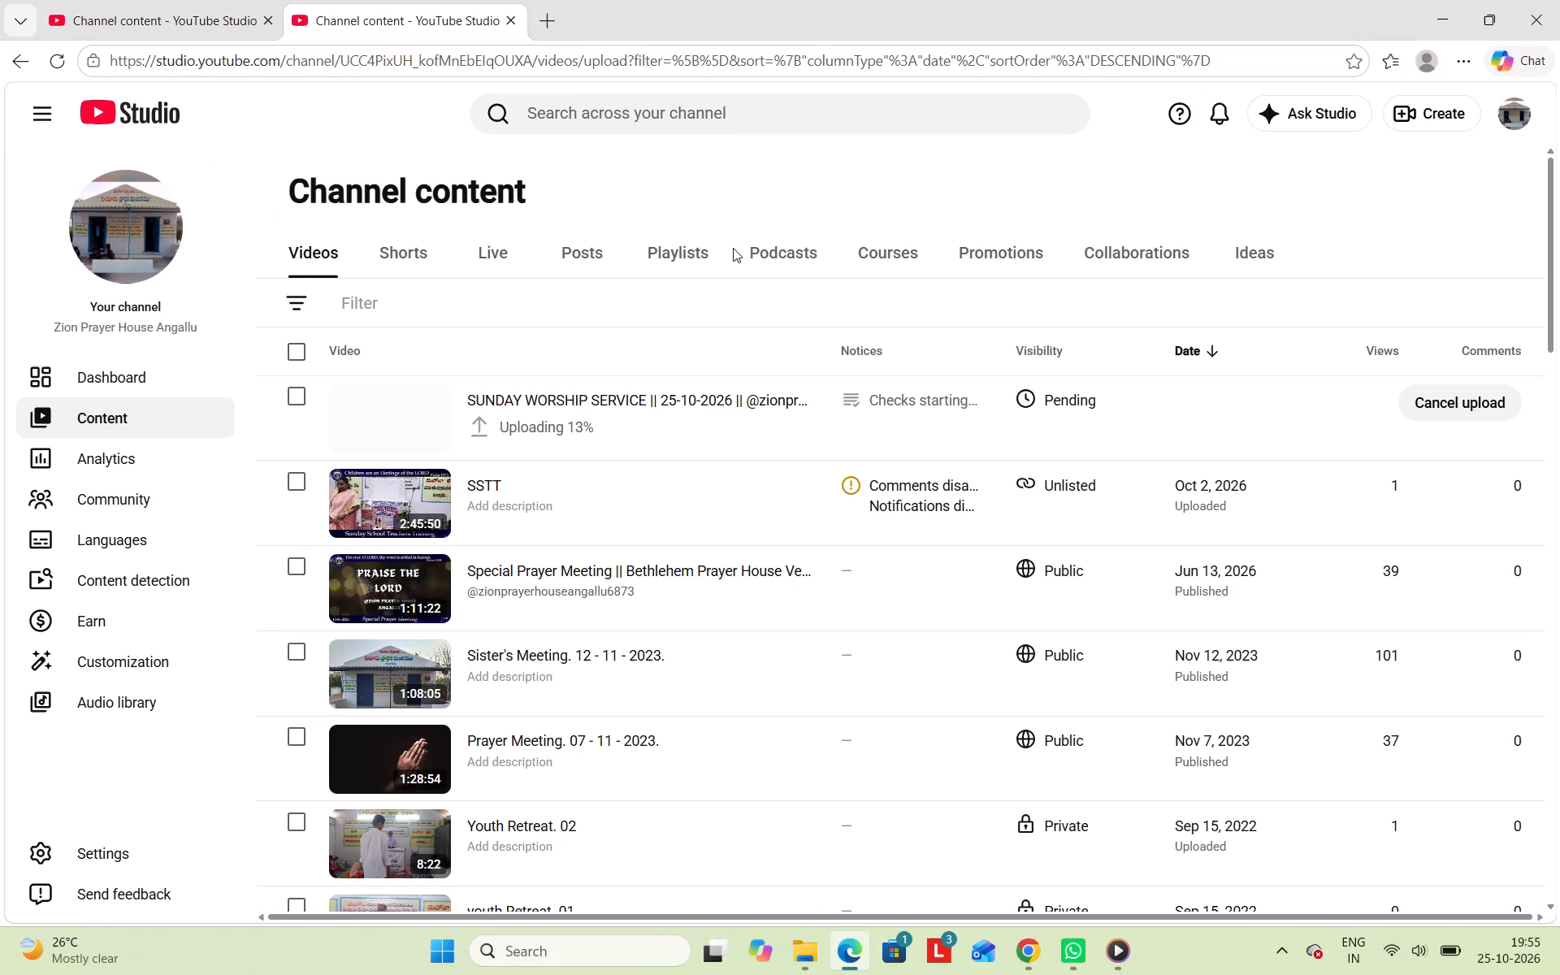
click(466, 244)
click(500, 245)
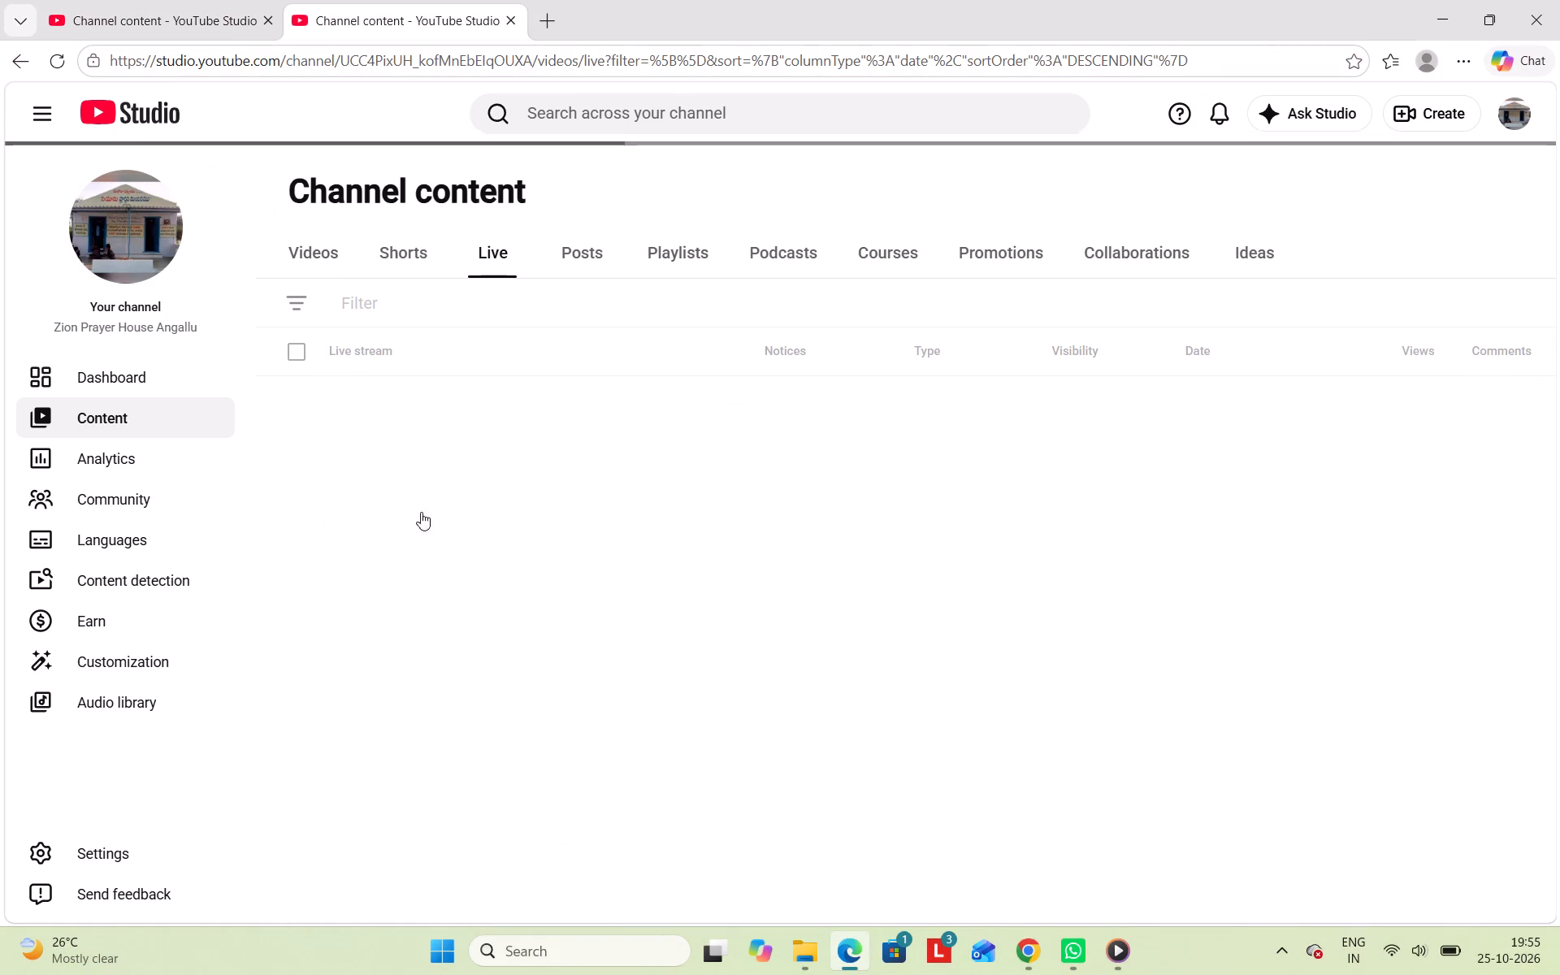
scroll(528, 593, down, 3)
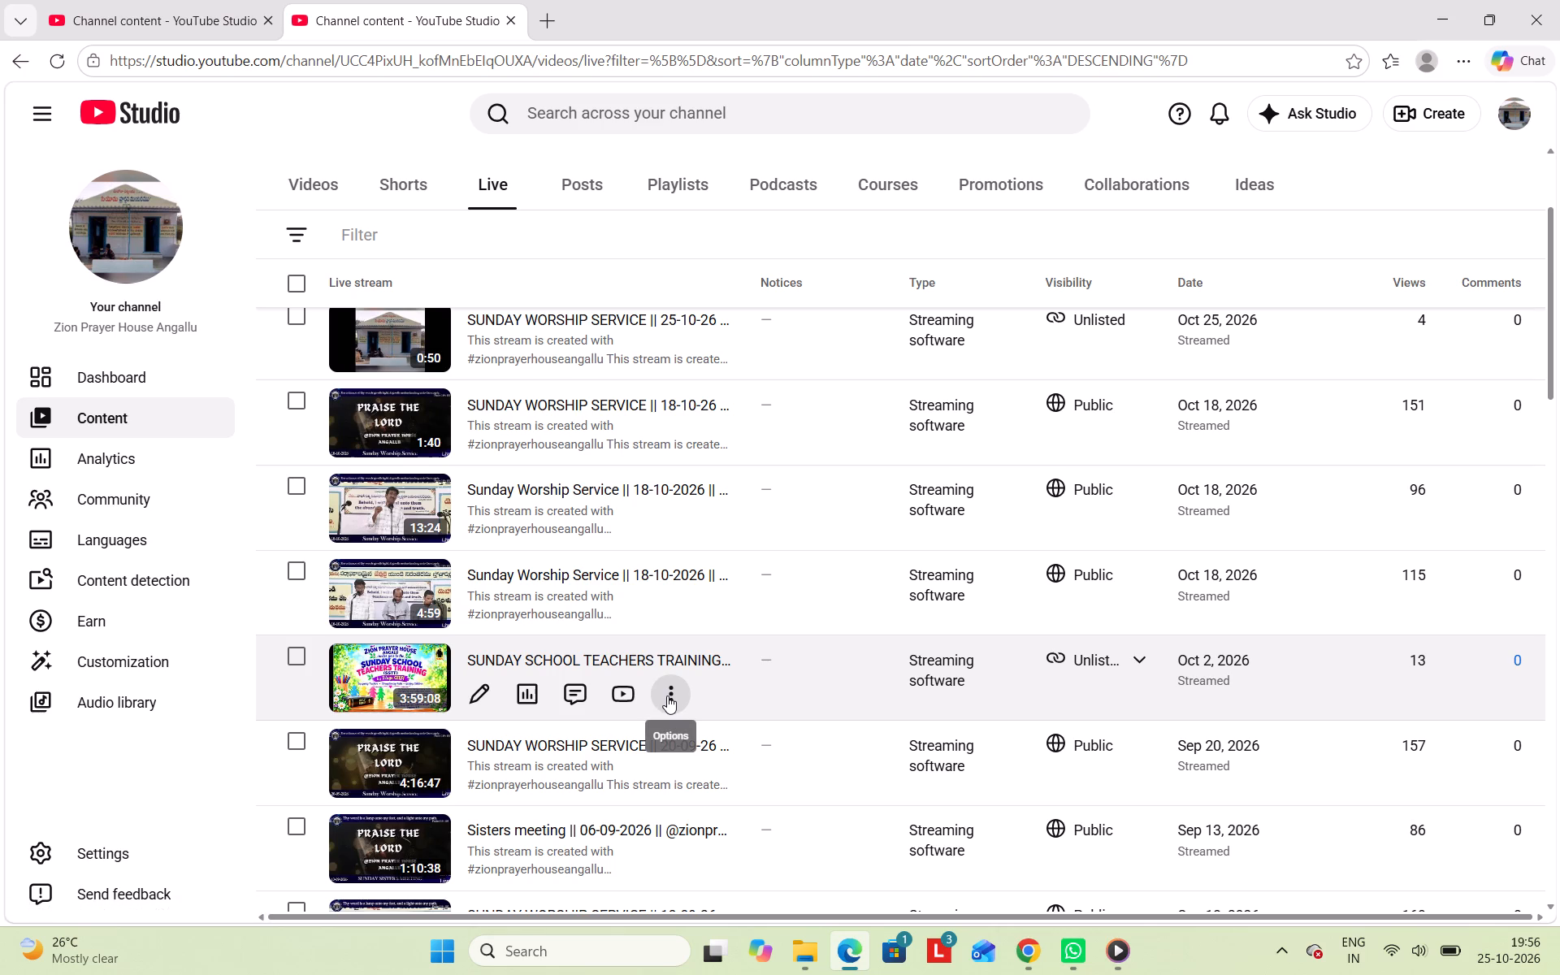
scroll(631, 492, up, 5)
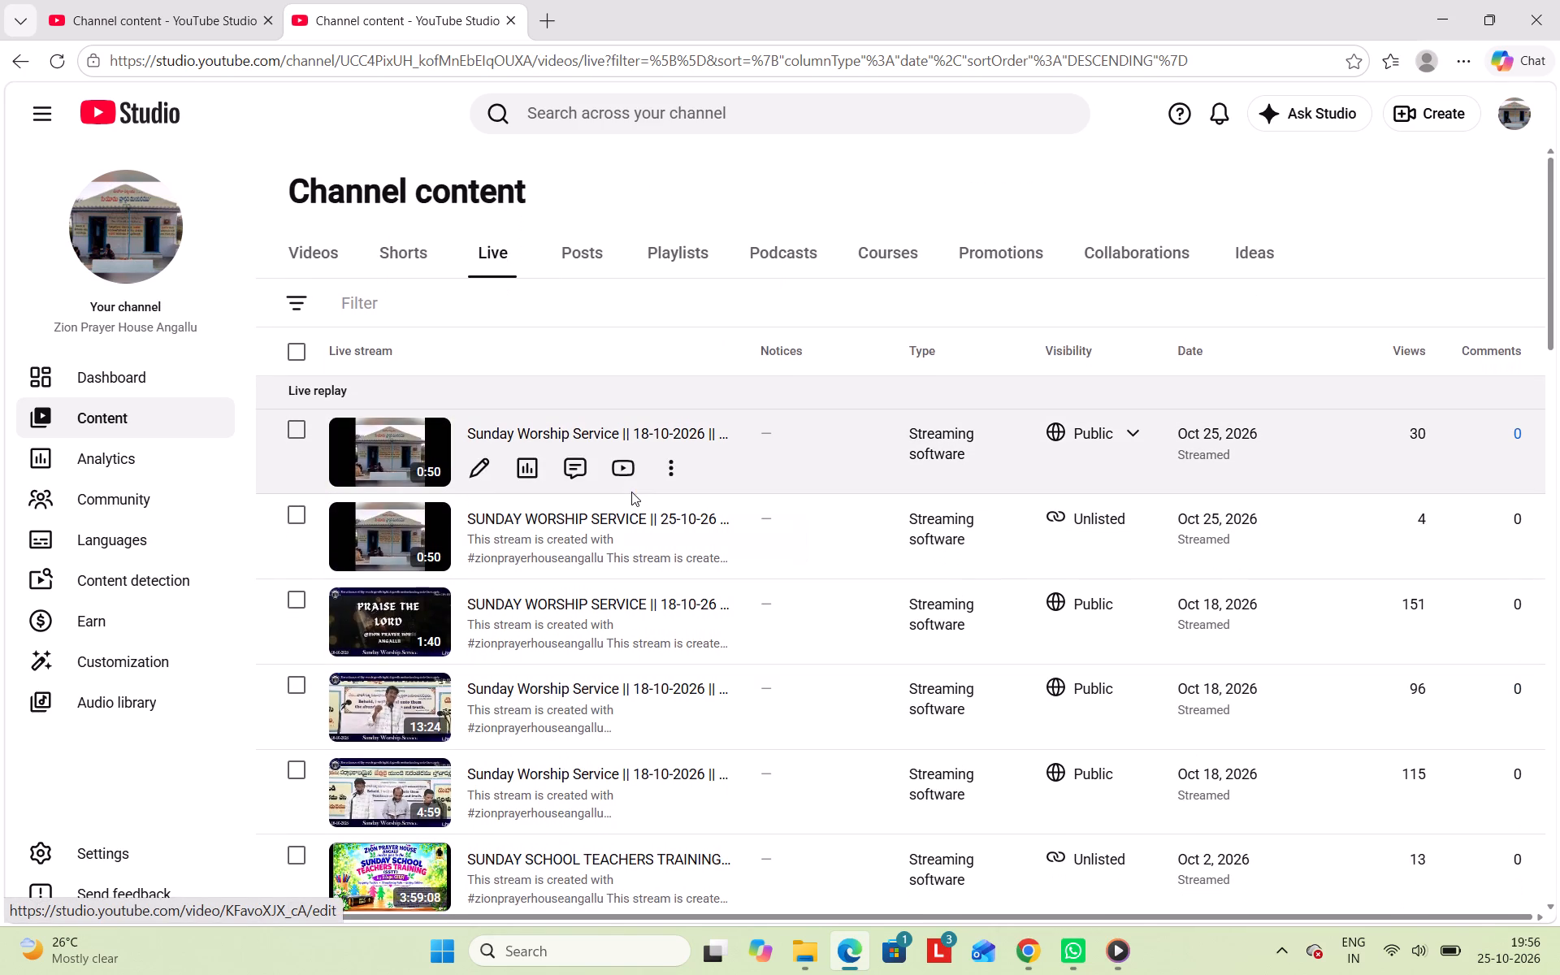
click(304, 434)
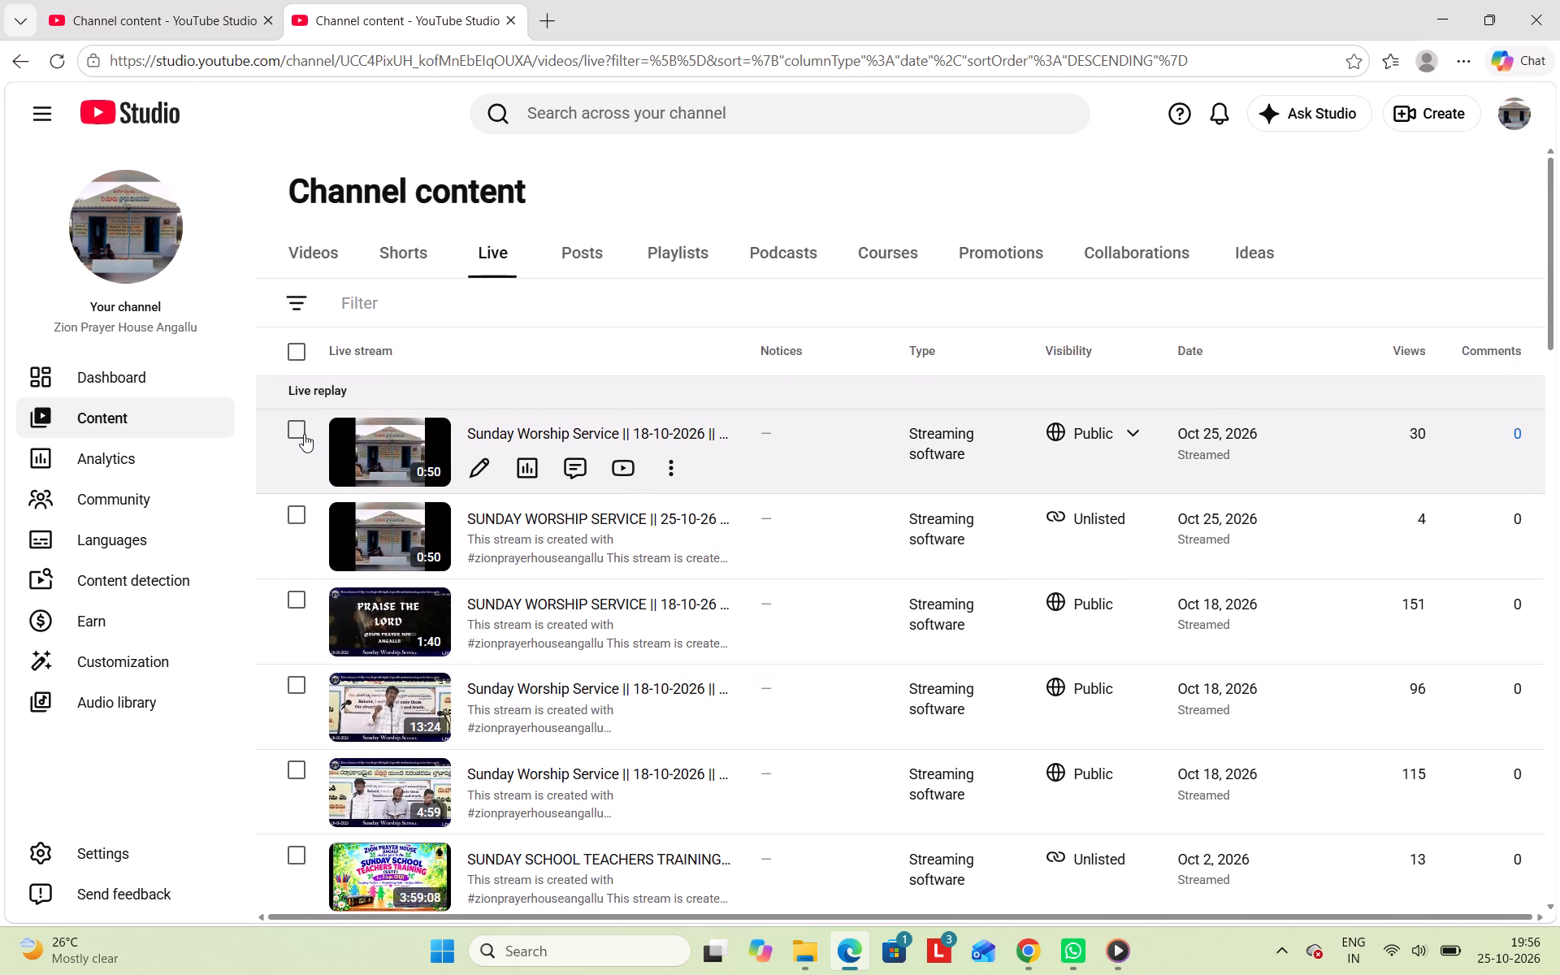
click(301, 581)
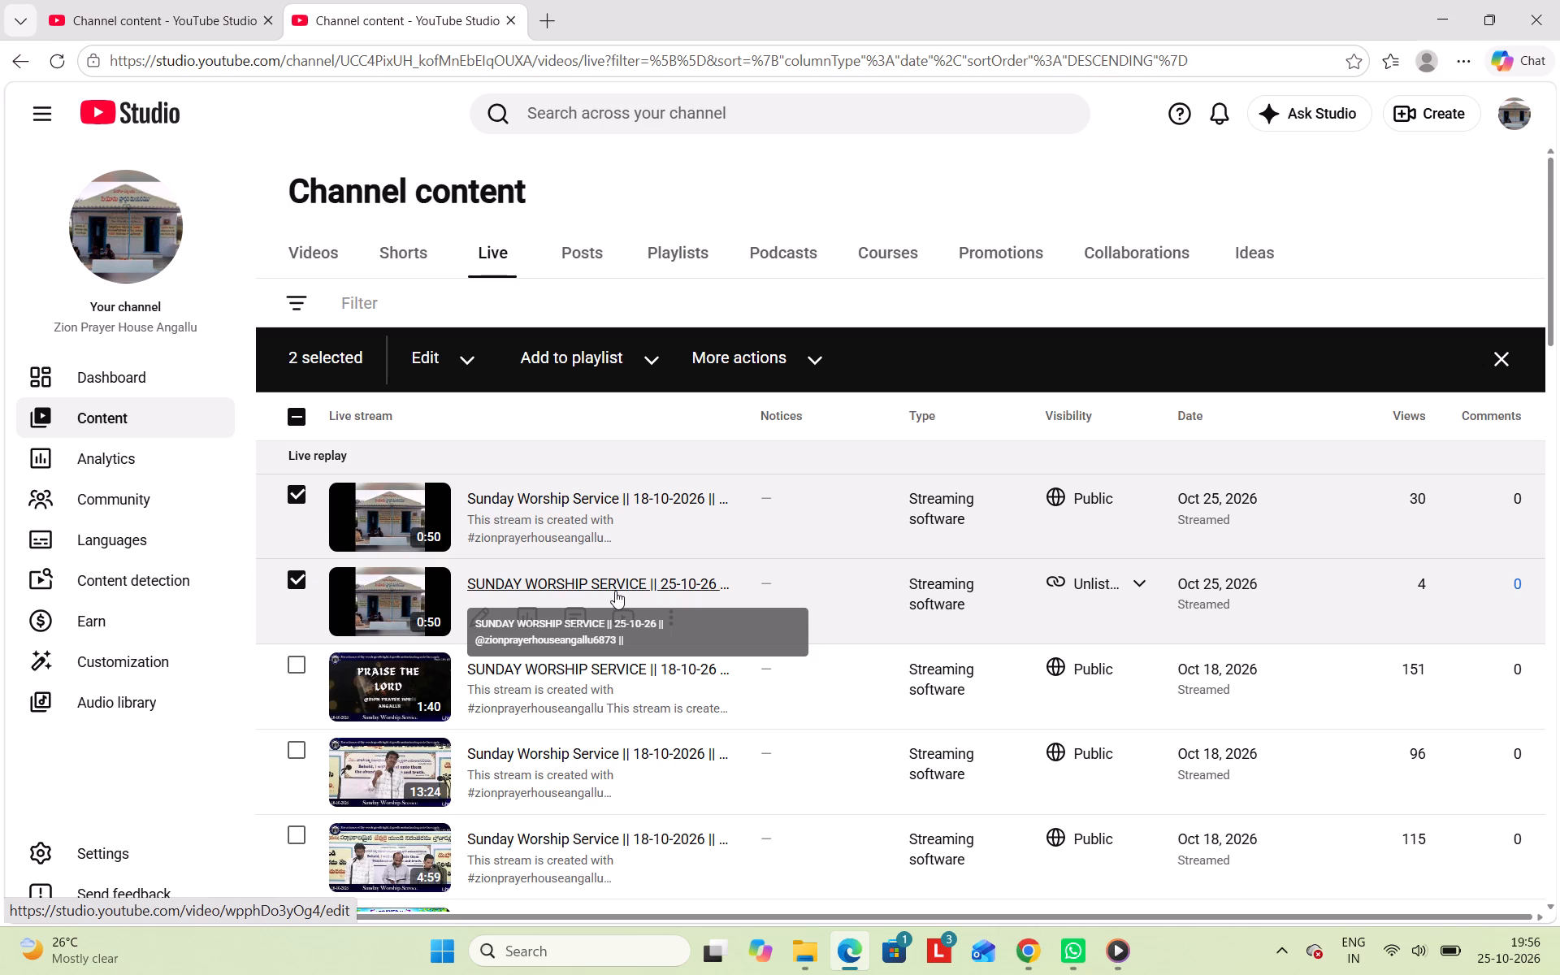
click(457, 364)
click(812, 359)
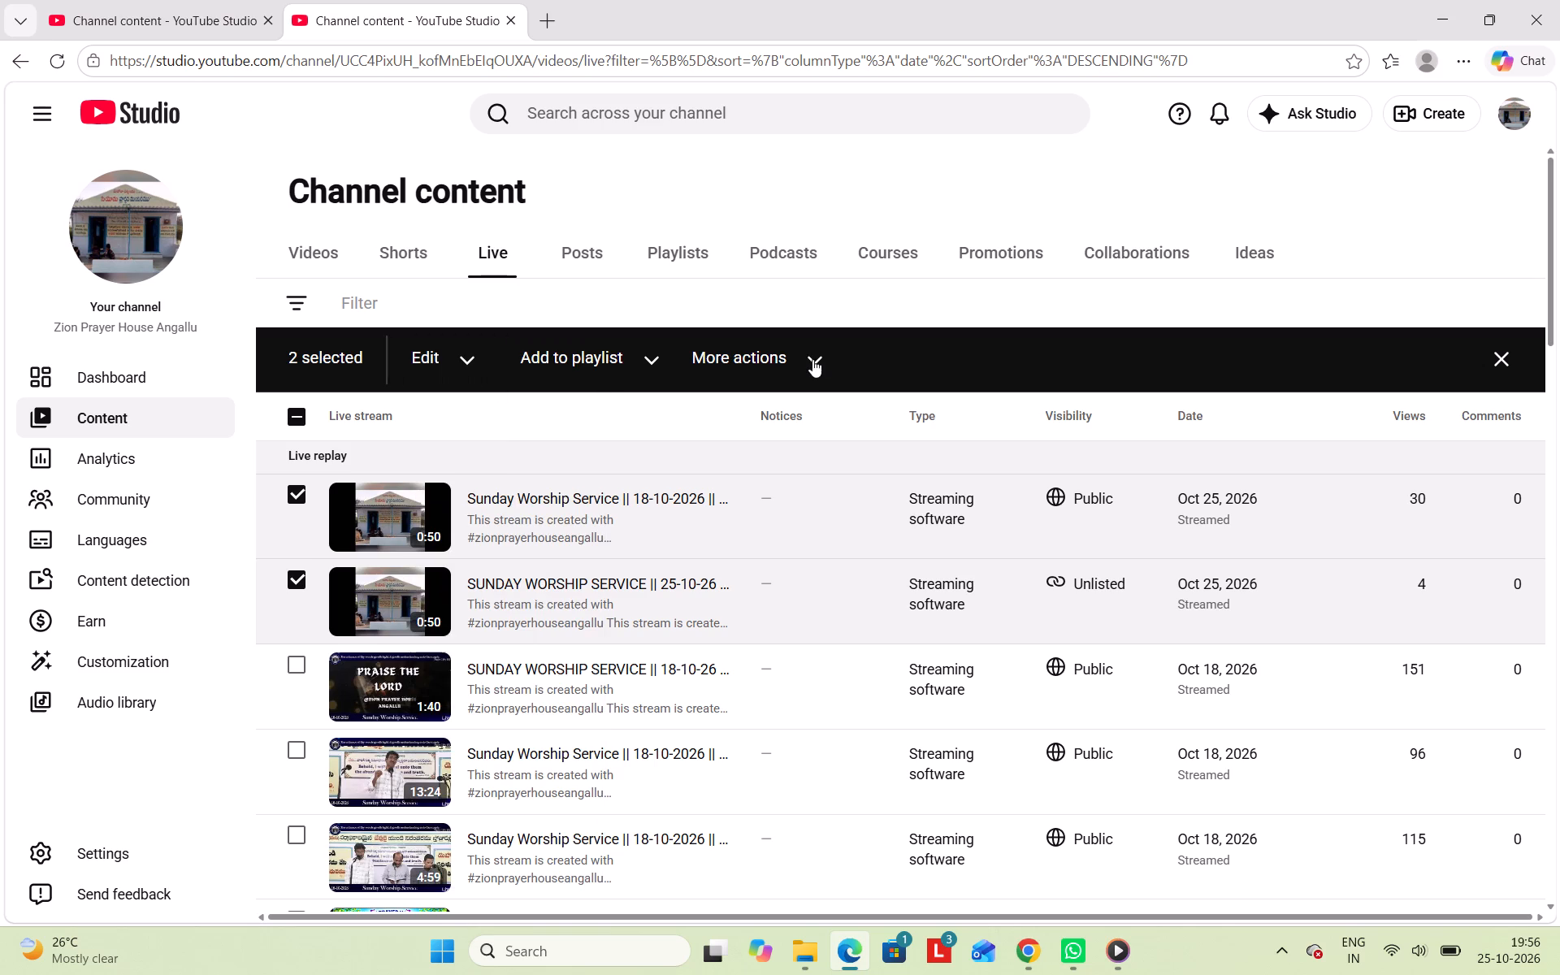
click(812, 359)
click(781, 384)
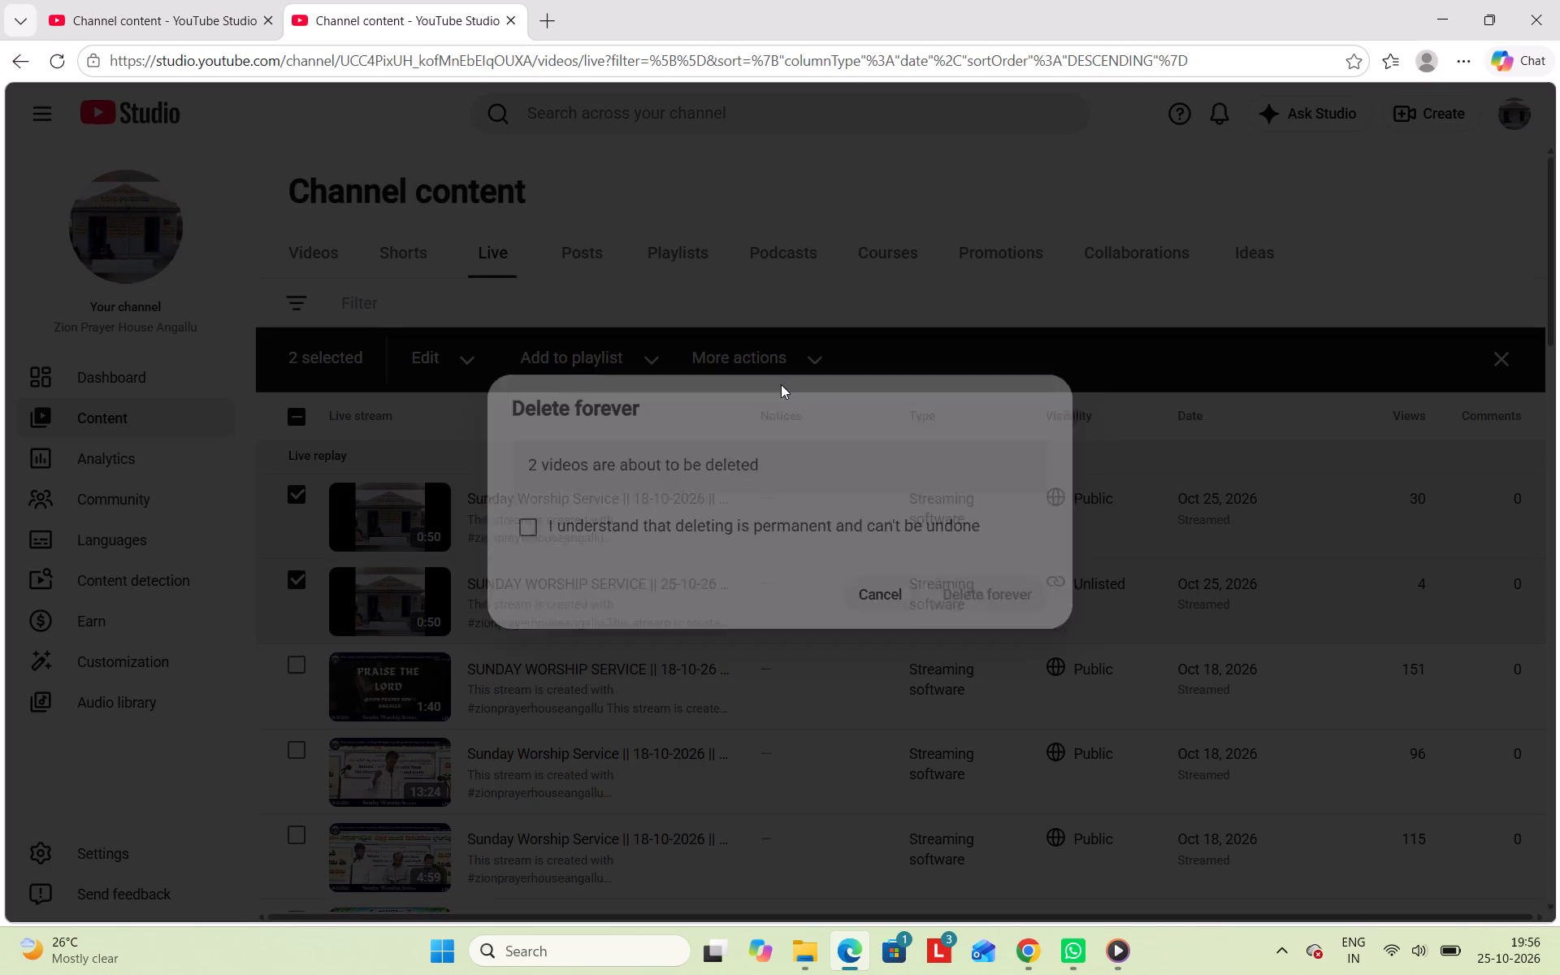
click(515, 508)
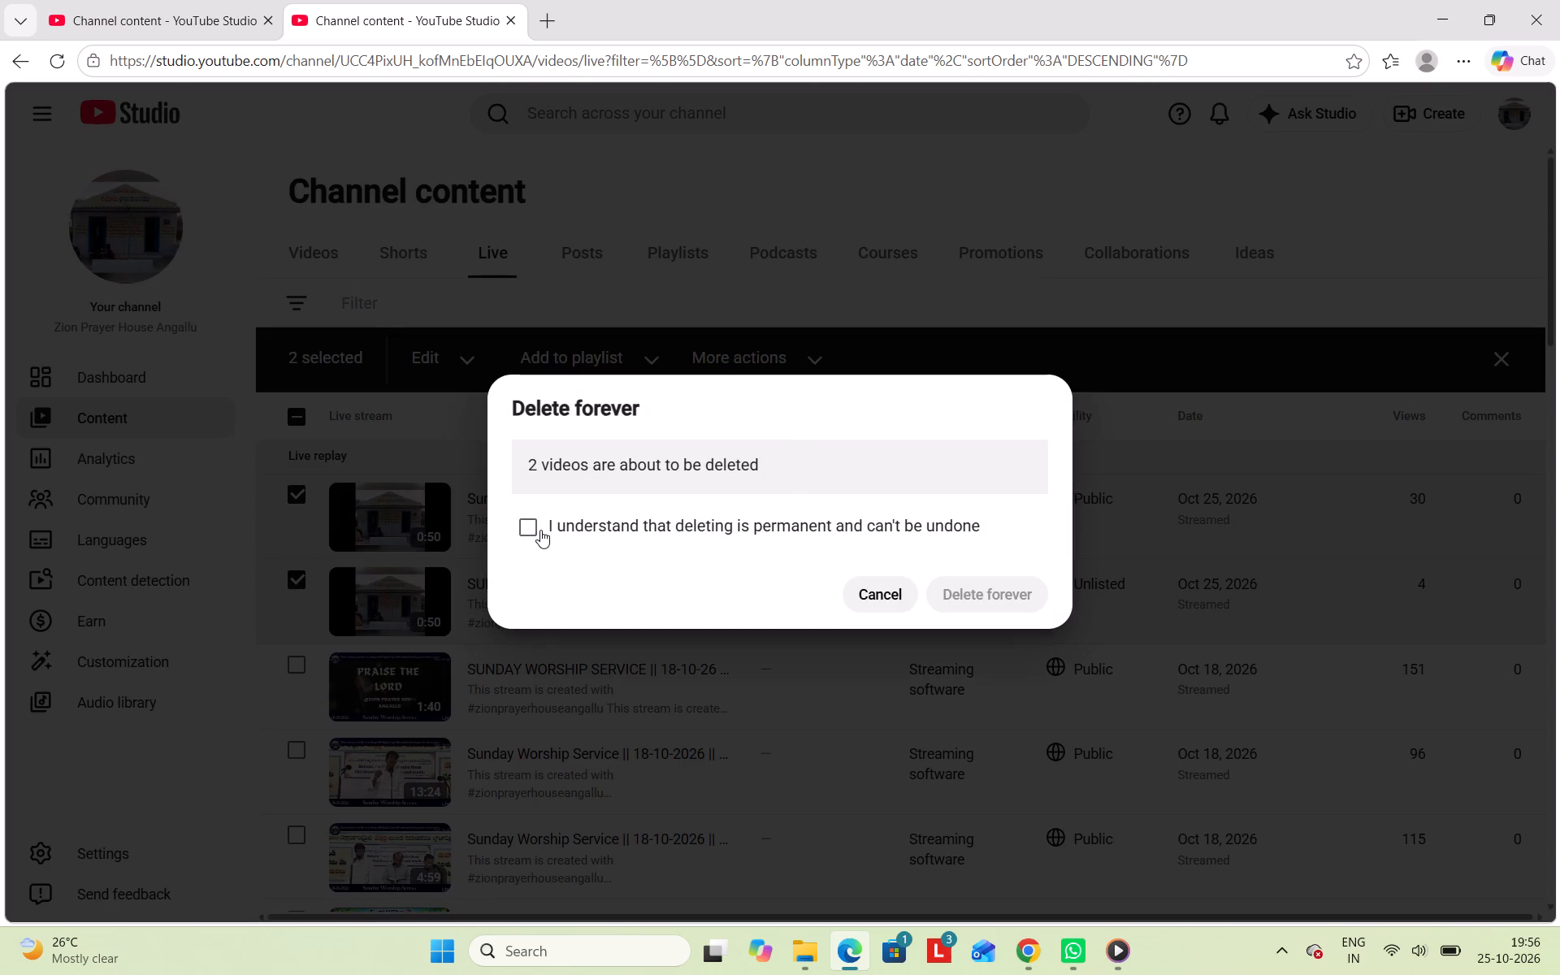
click(540, 530)
click(996, 595)
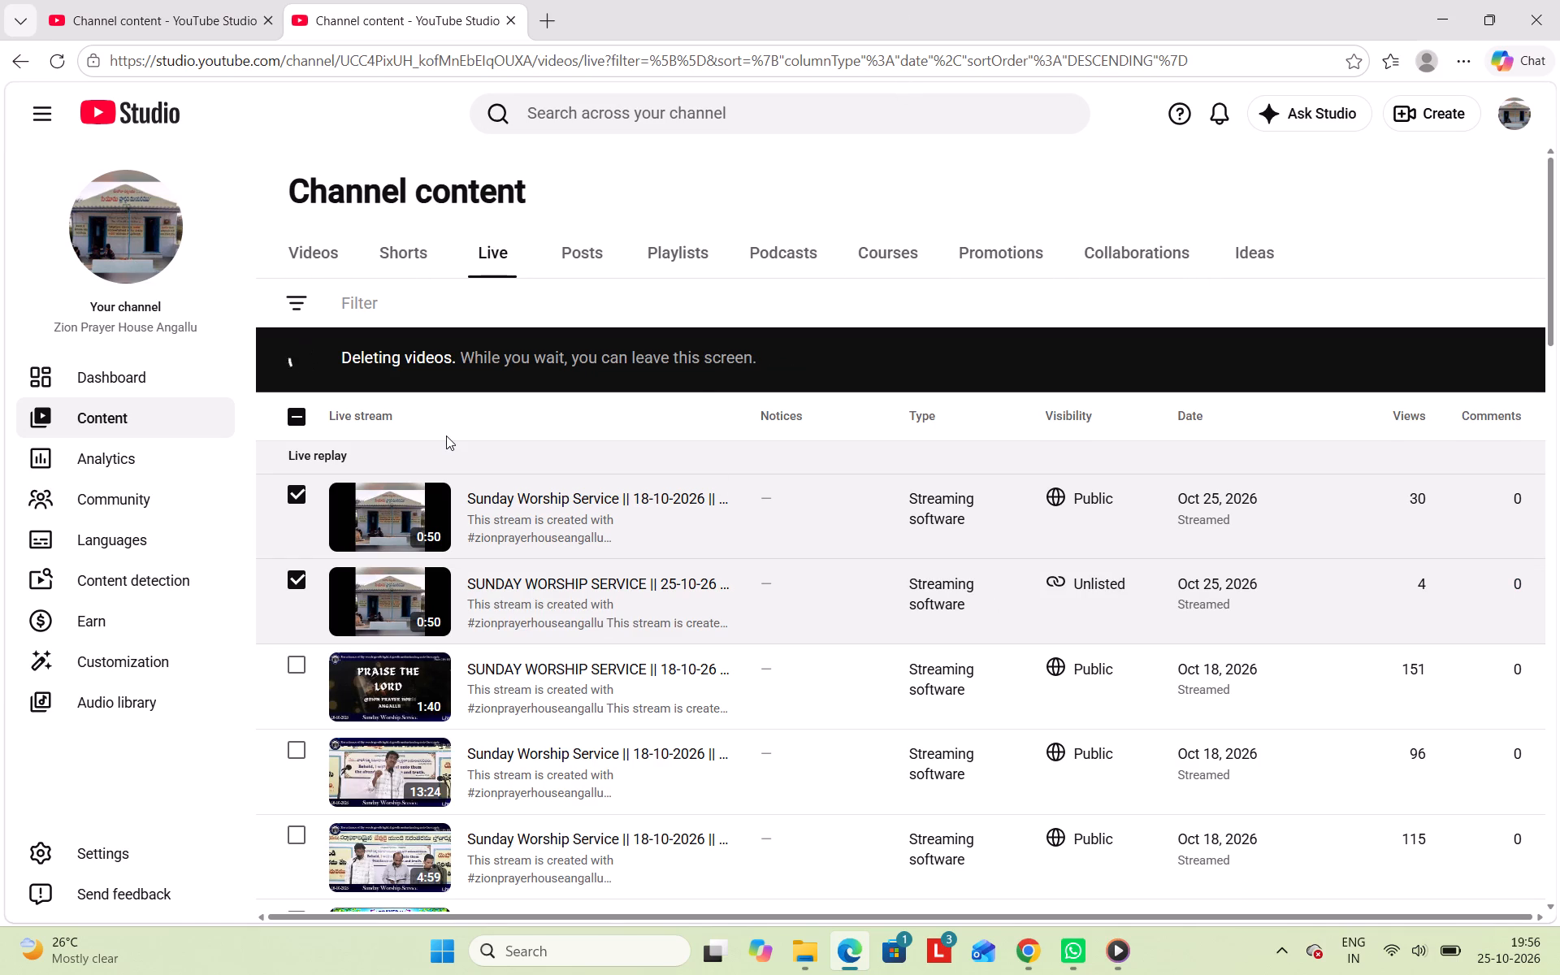
Look through the channel's older live streams and its uploaded videos.
scroll(446, 435, down, 3)
scroll(527, 641, down, 3)
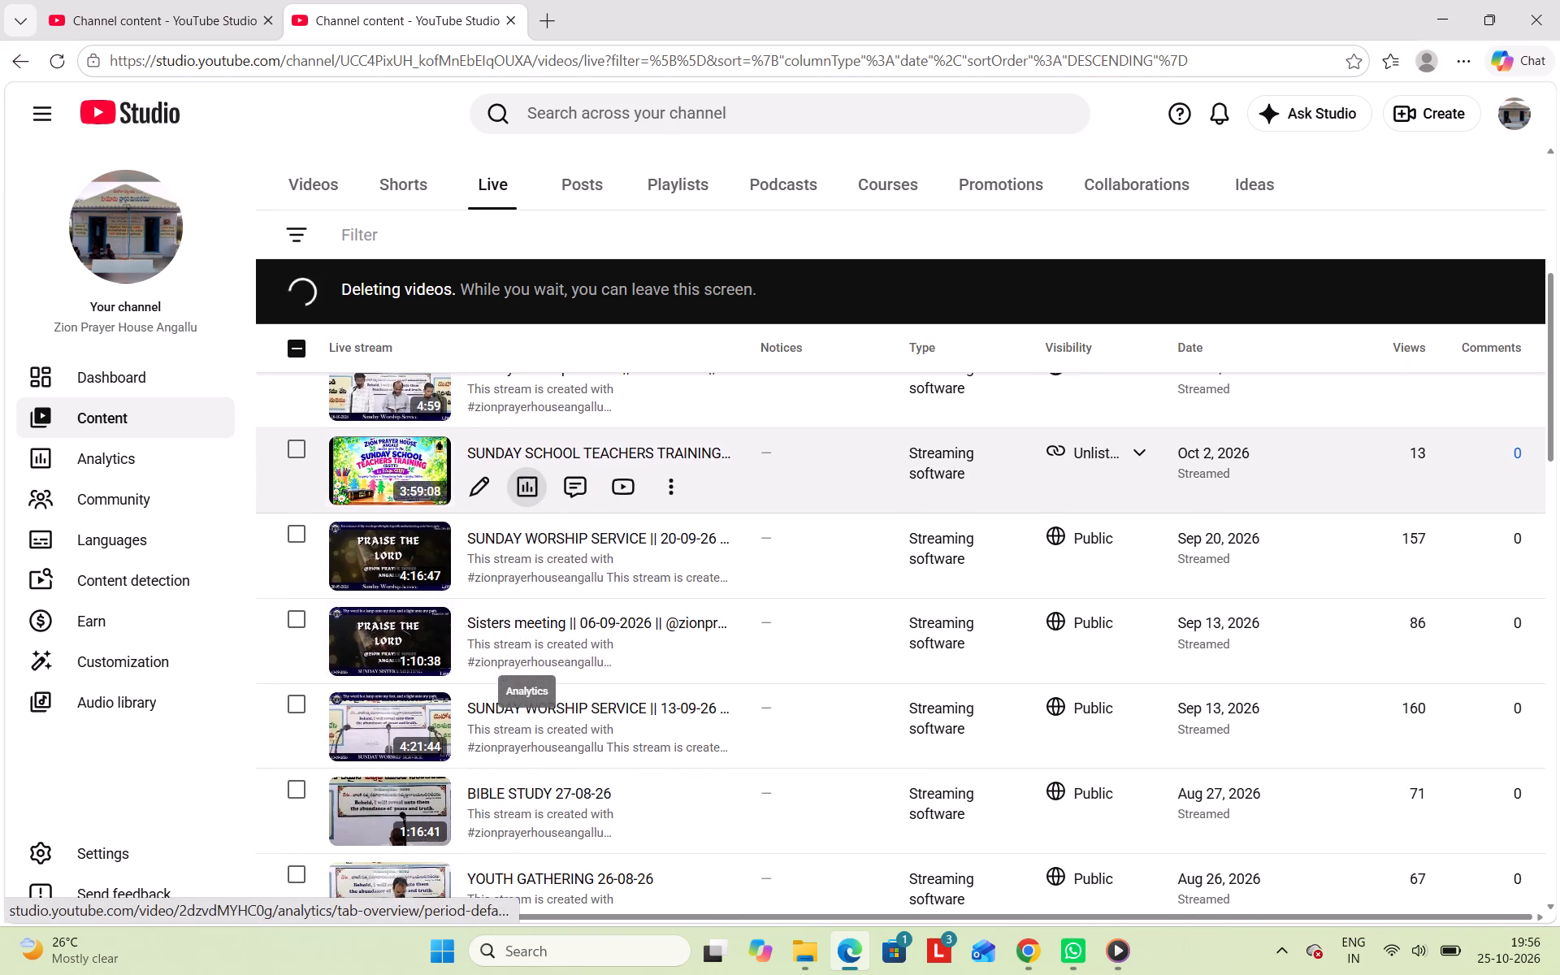
scroll(527, 641, down, 7)
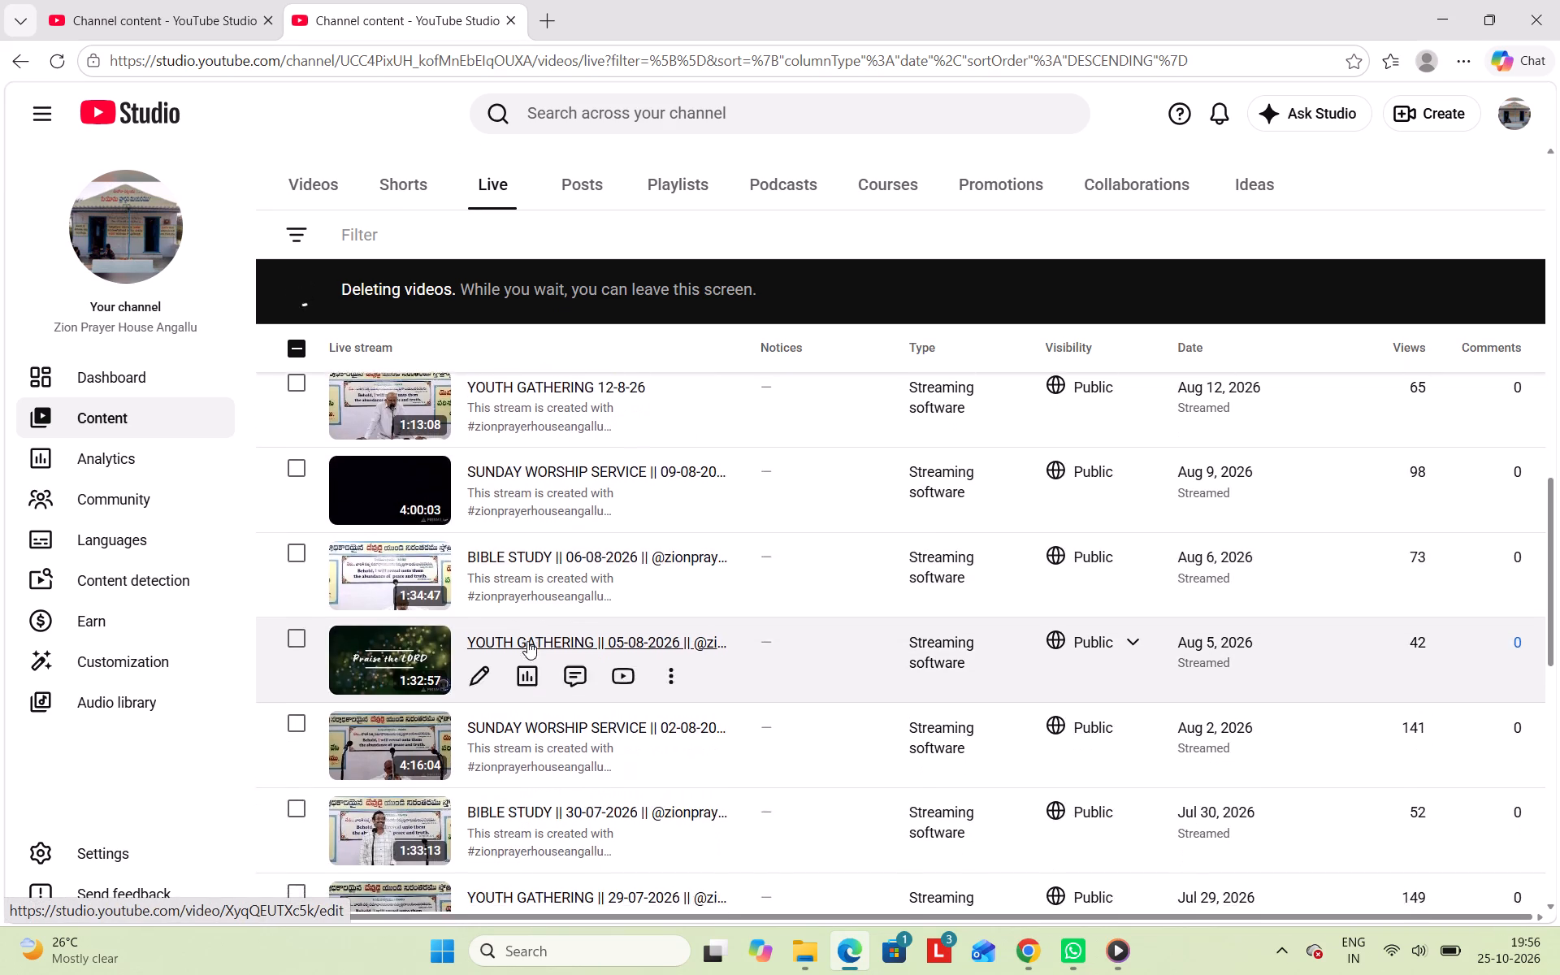
scroll(527, 641, up, 9)
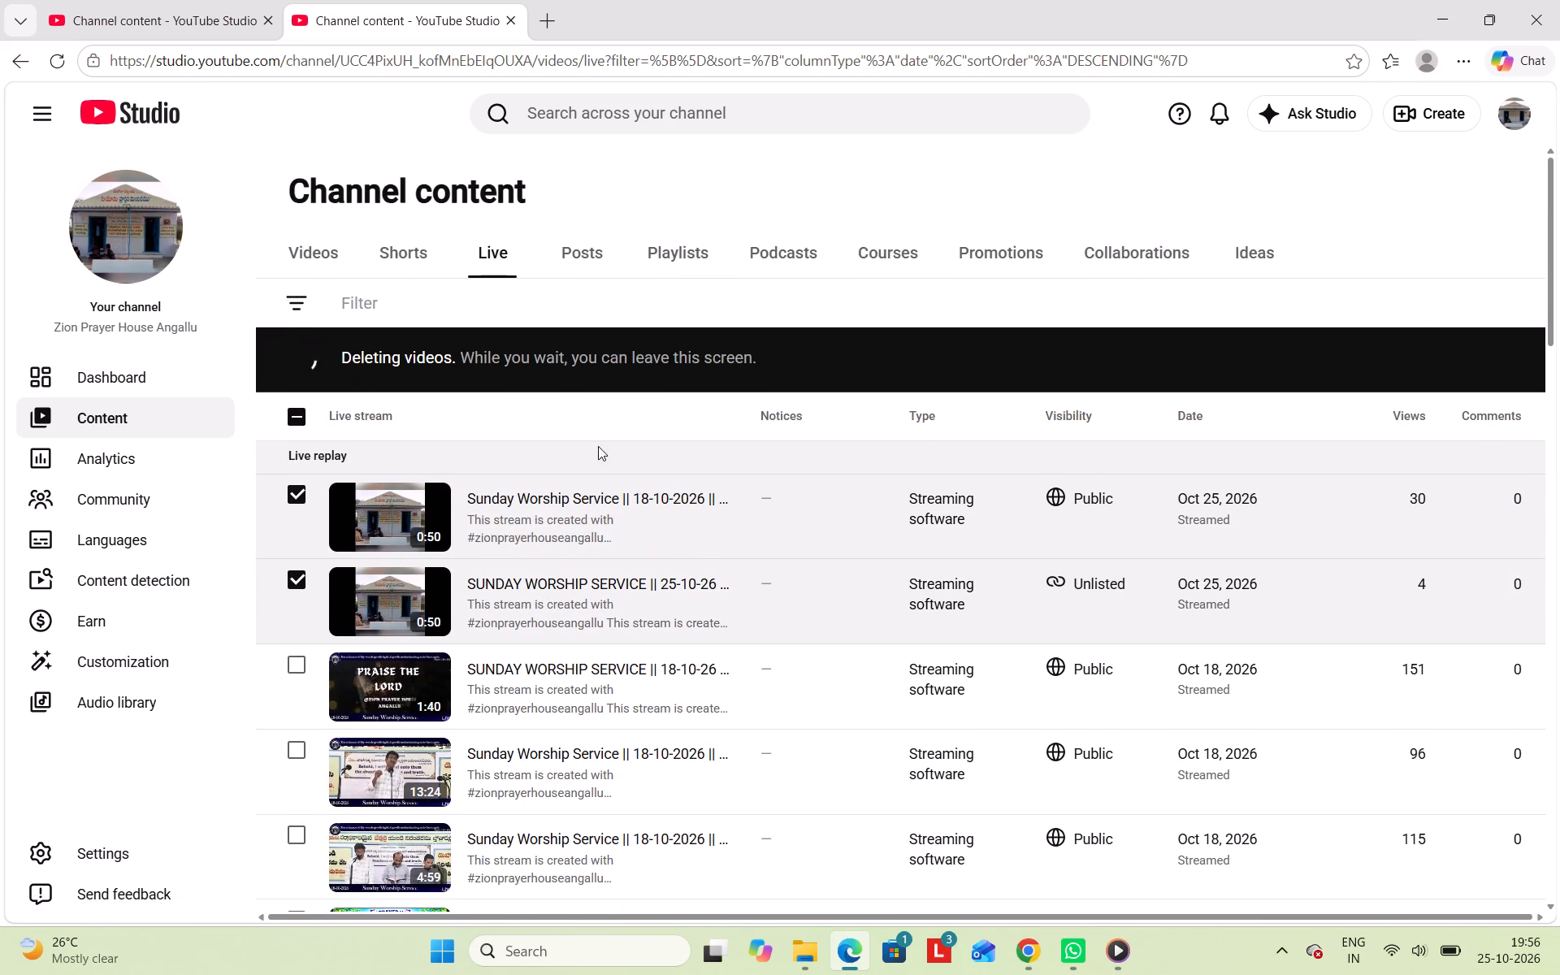
click(321, 250)
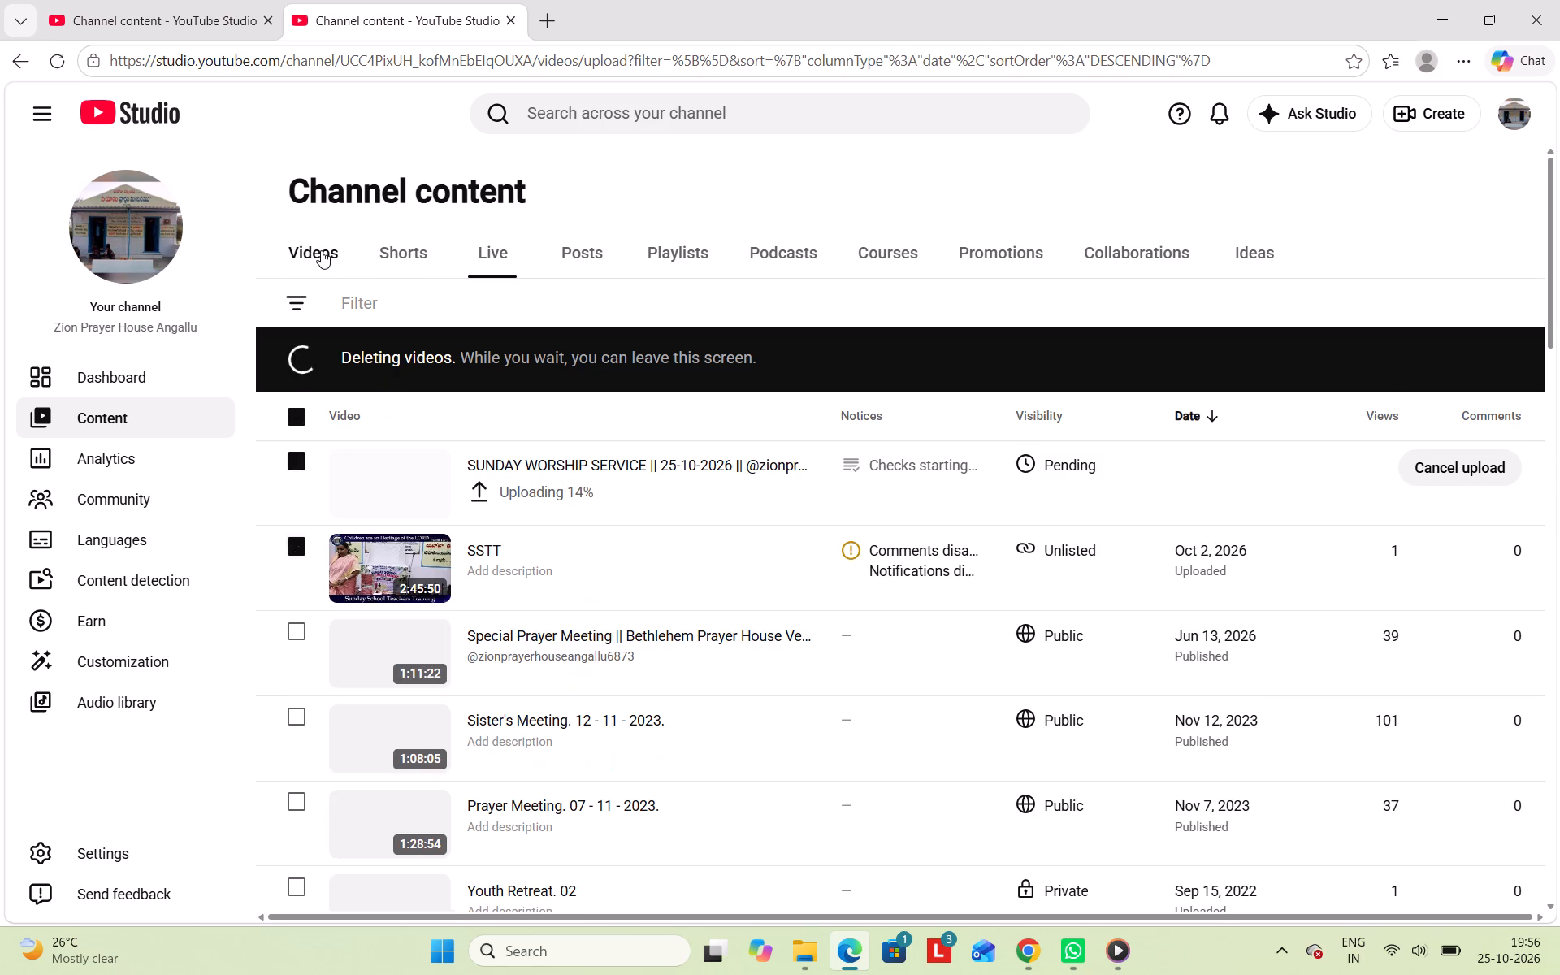
scroll(579, 682, down, 2)
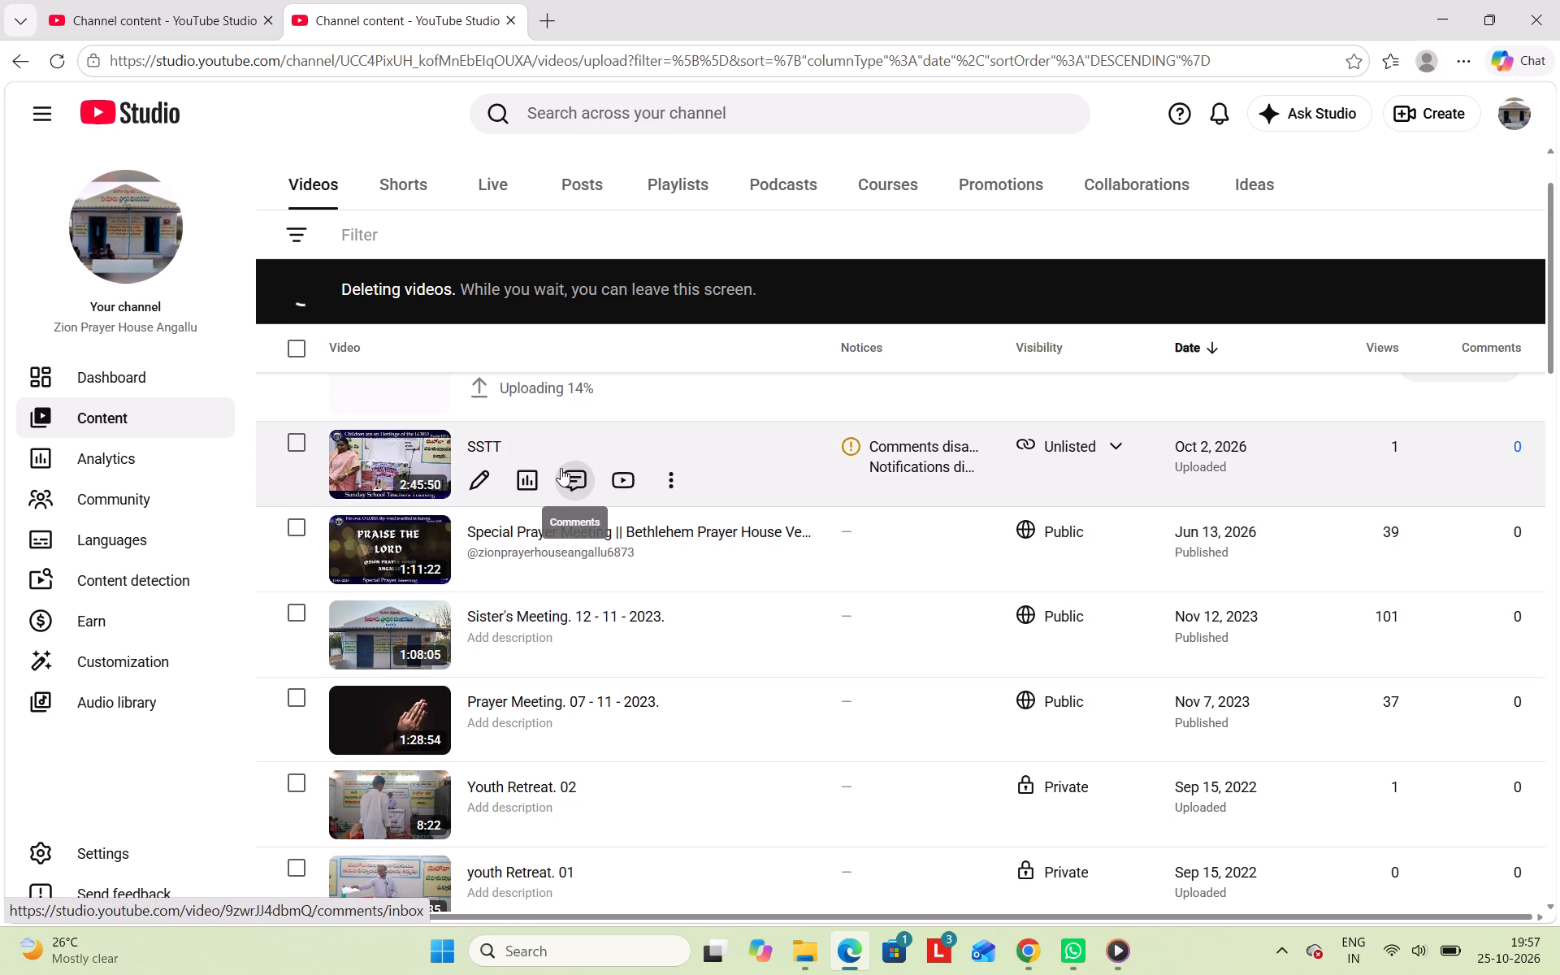
Copy the full title of the 02-10-26 Sunday School Teachers Training live stream from its video details.
click(497, 181)
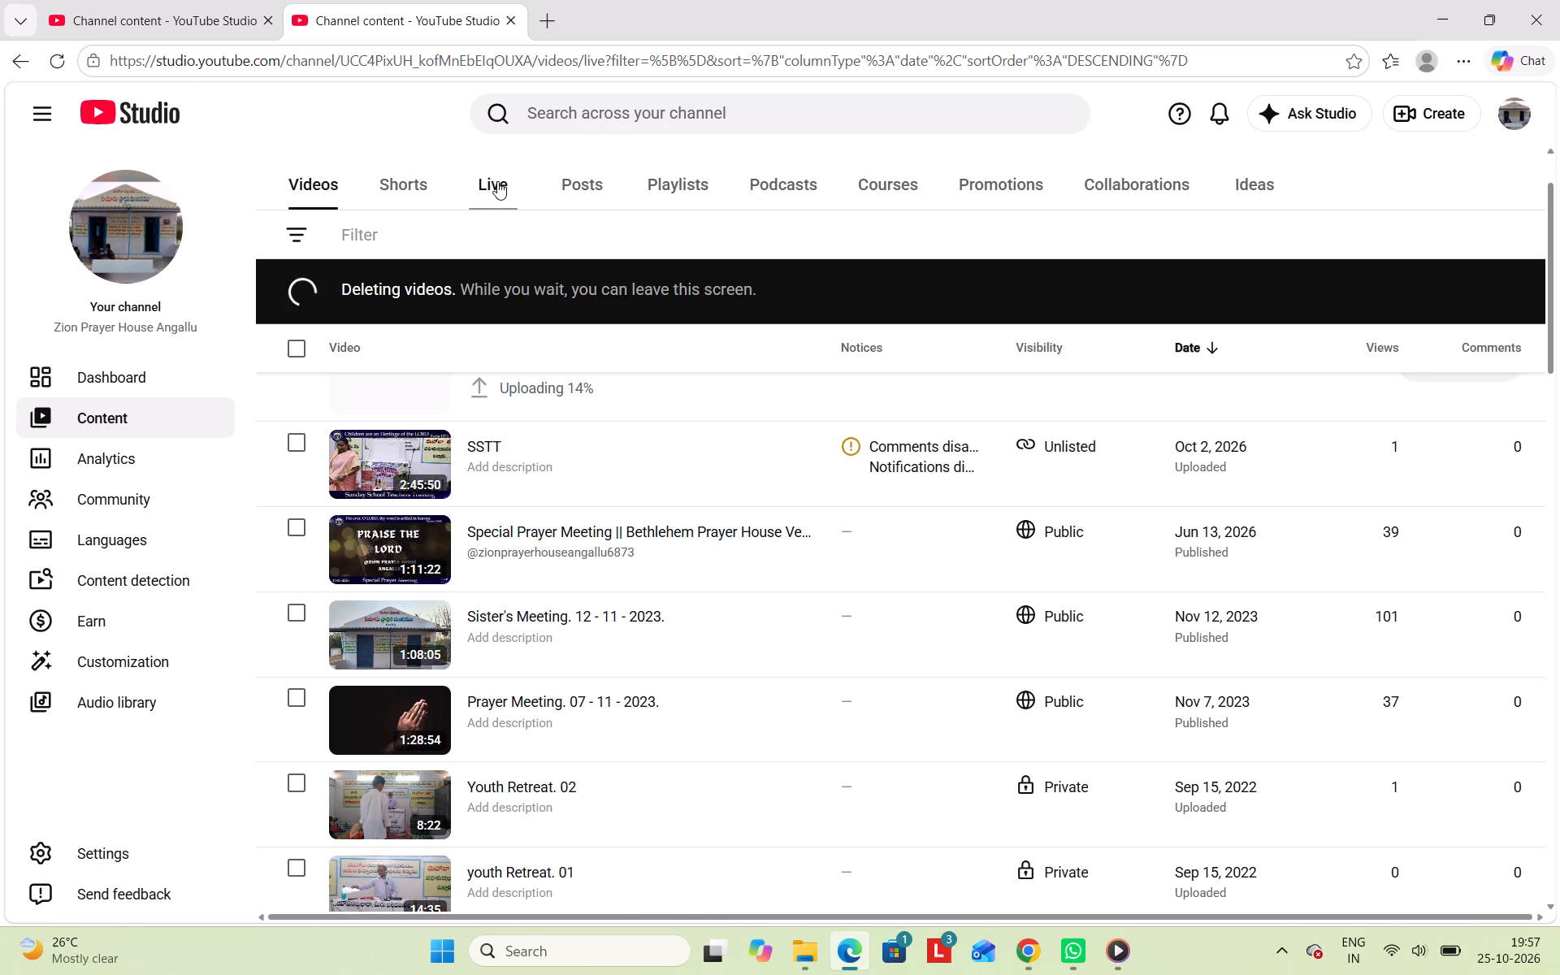
click(497, 181)
scroll(601, 555, down, 2)
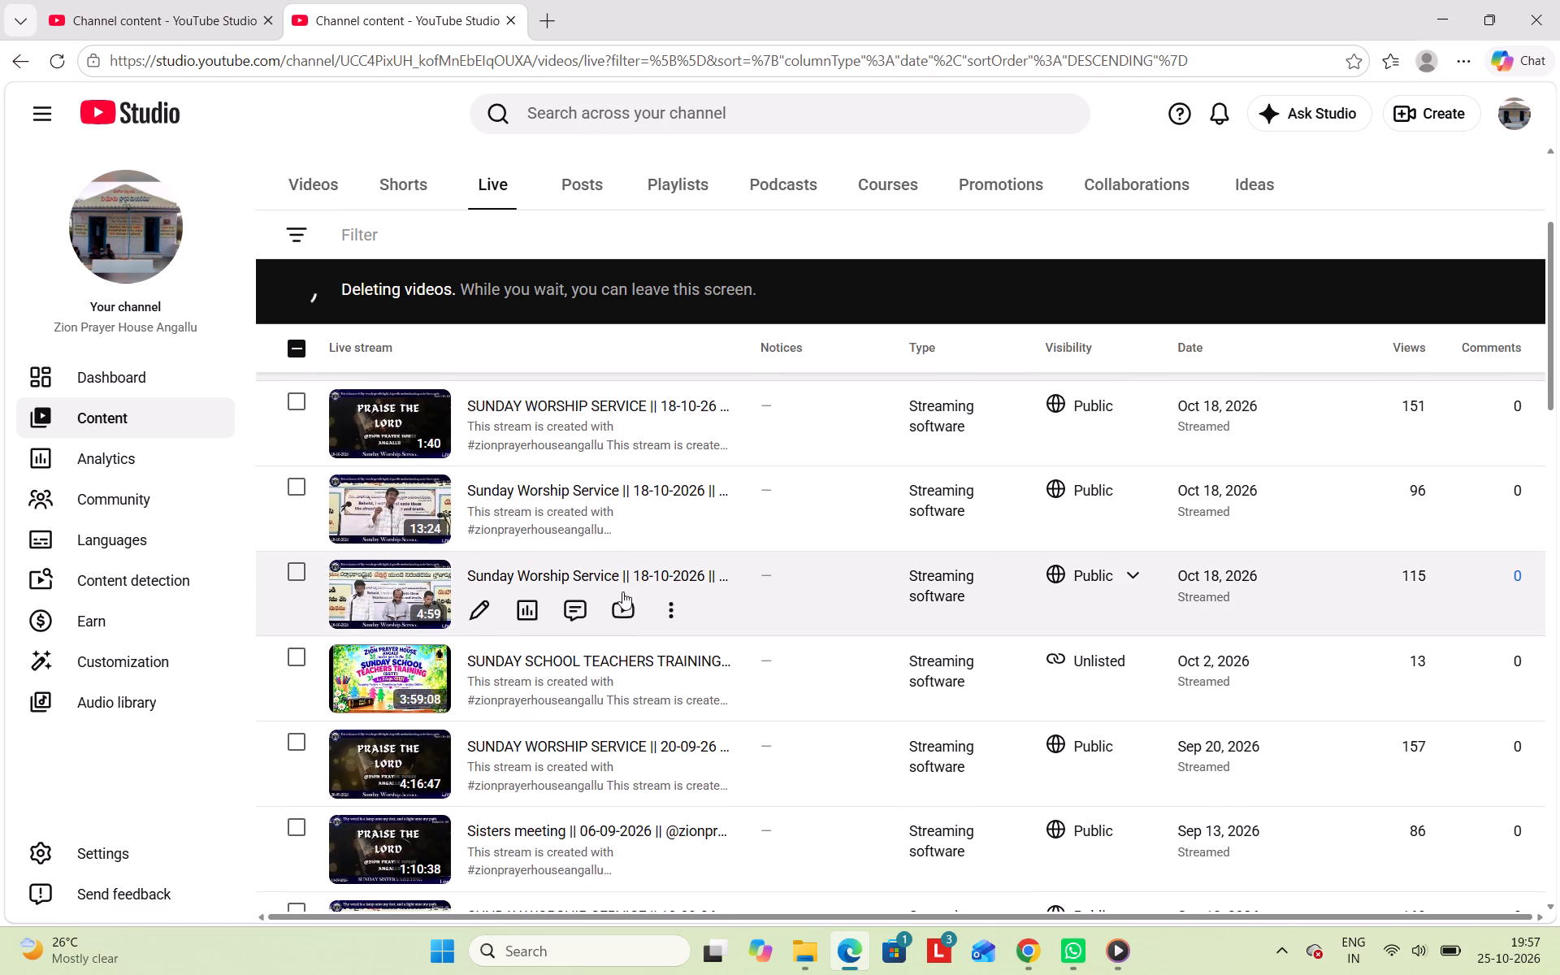
right_click(588, 661)
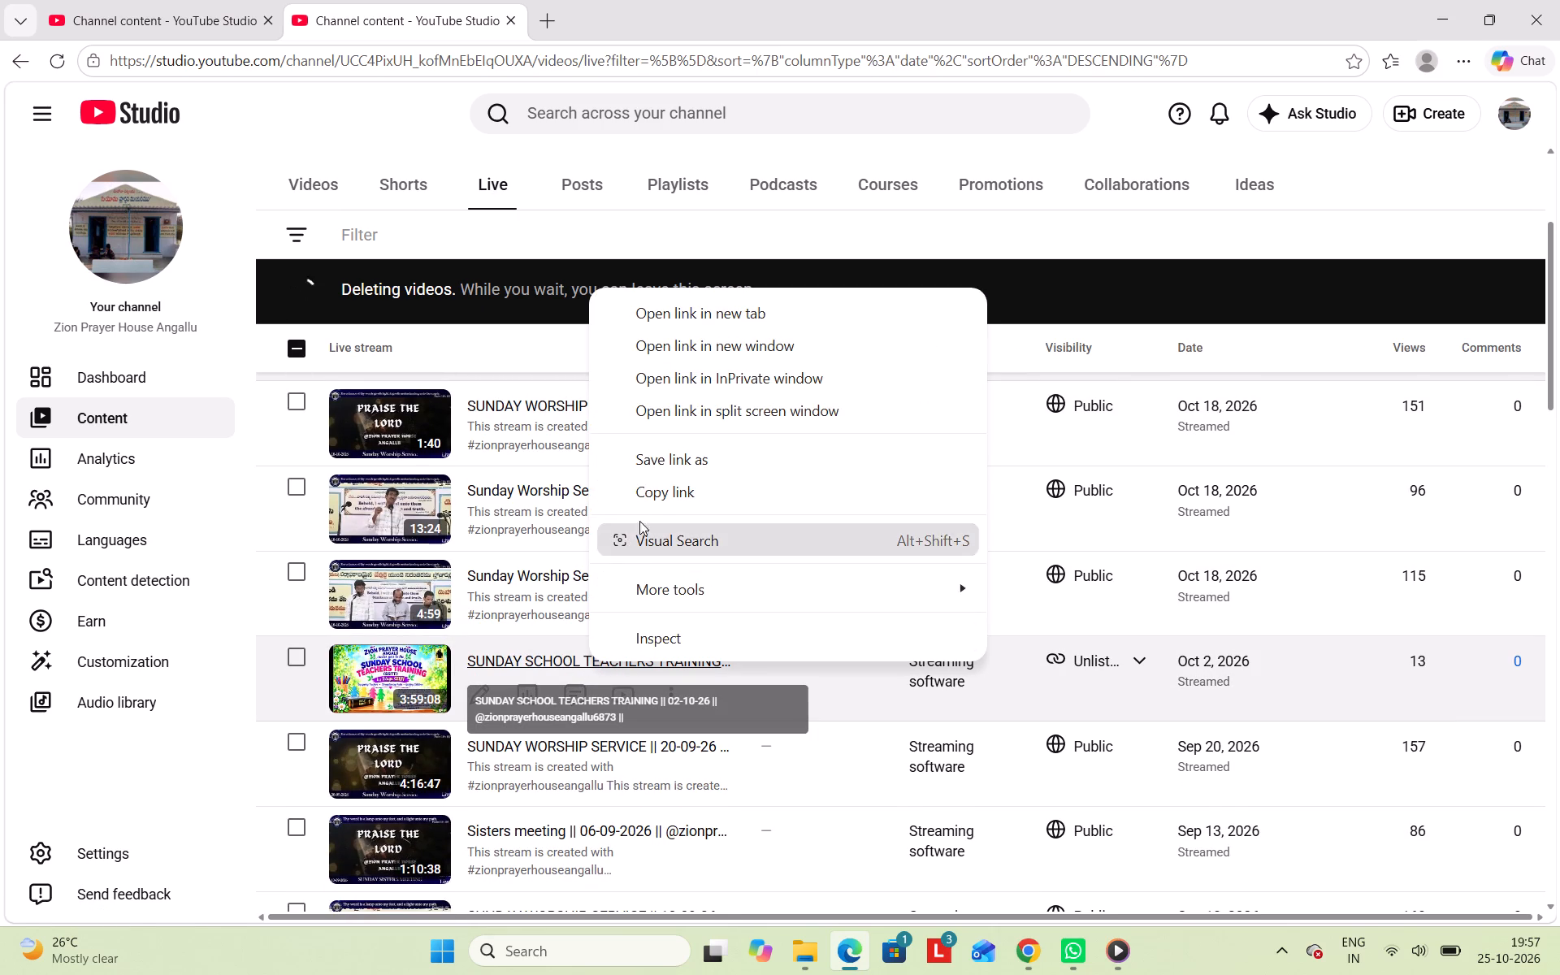
click(520, 653)
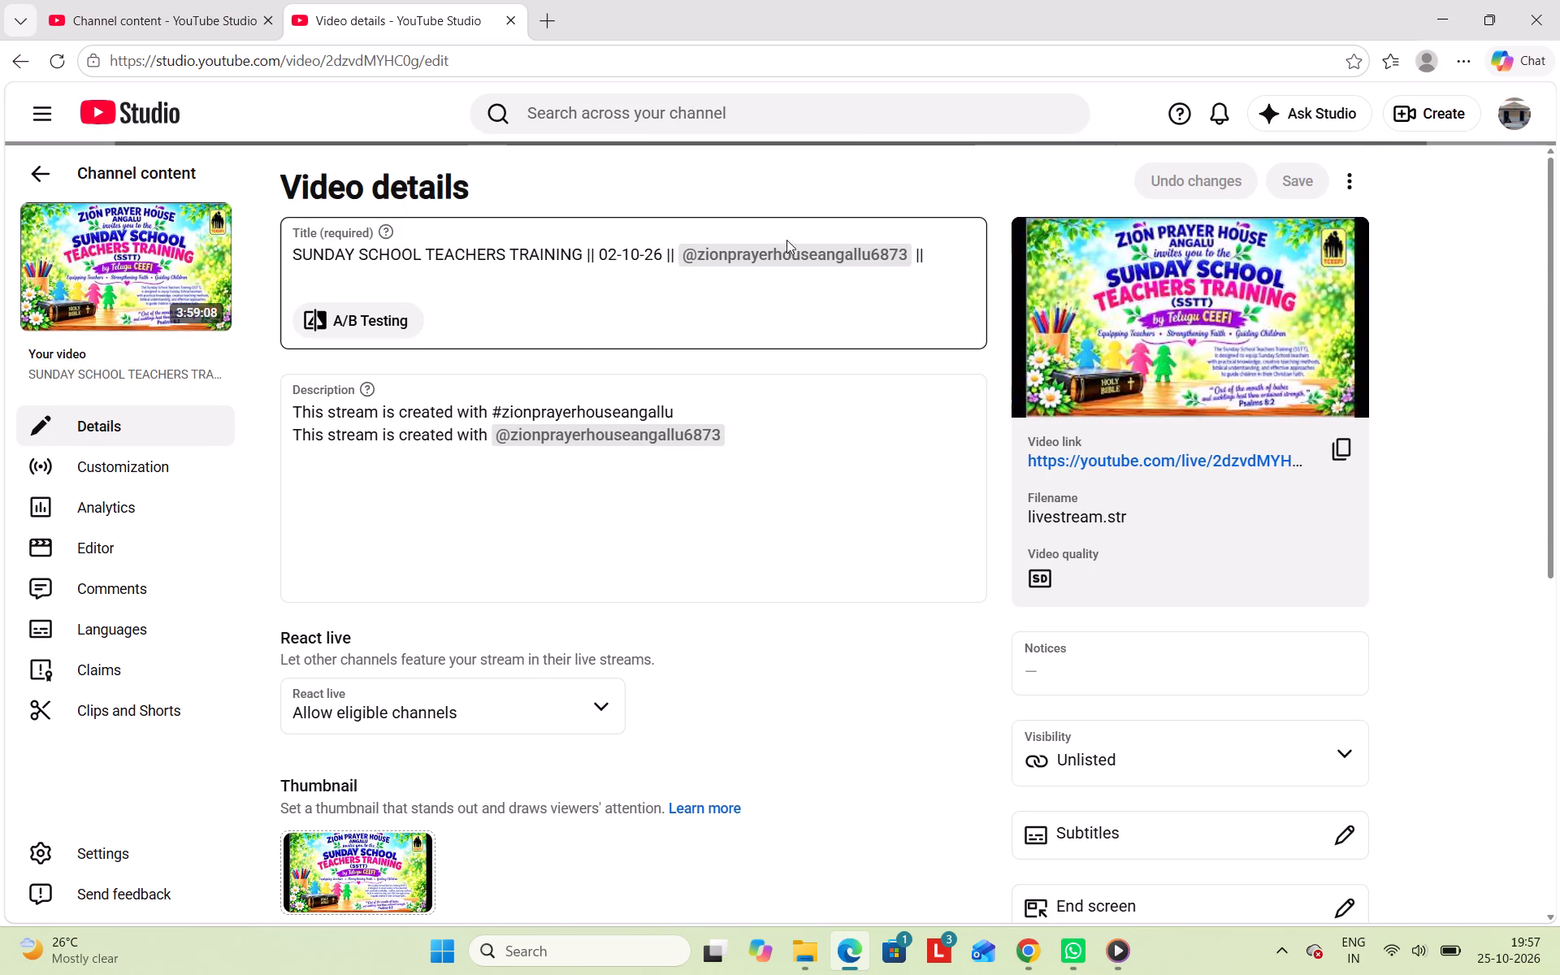
drag(925, 265, 130, 289)
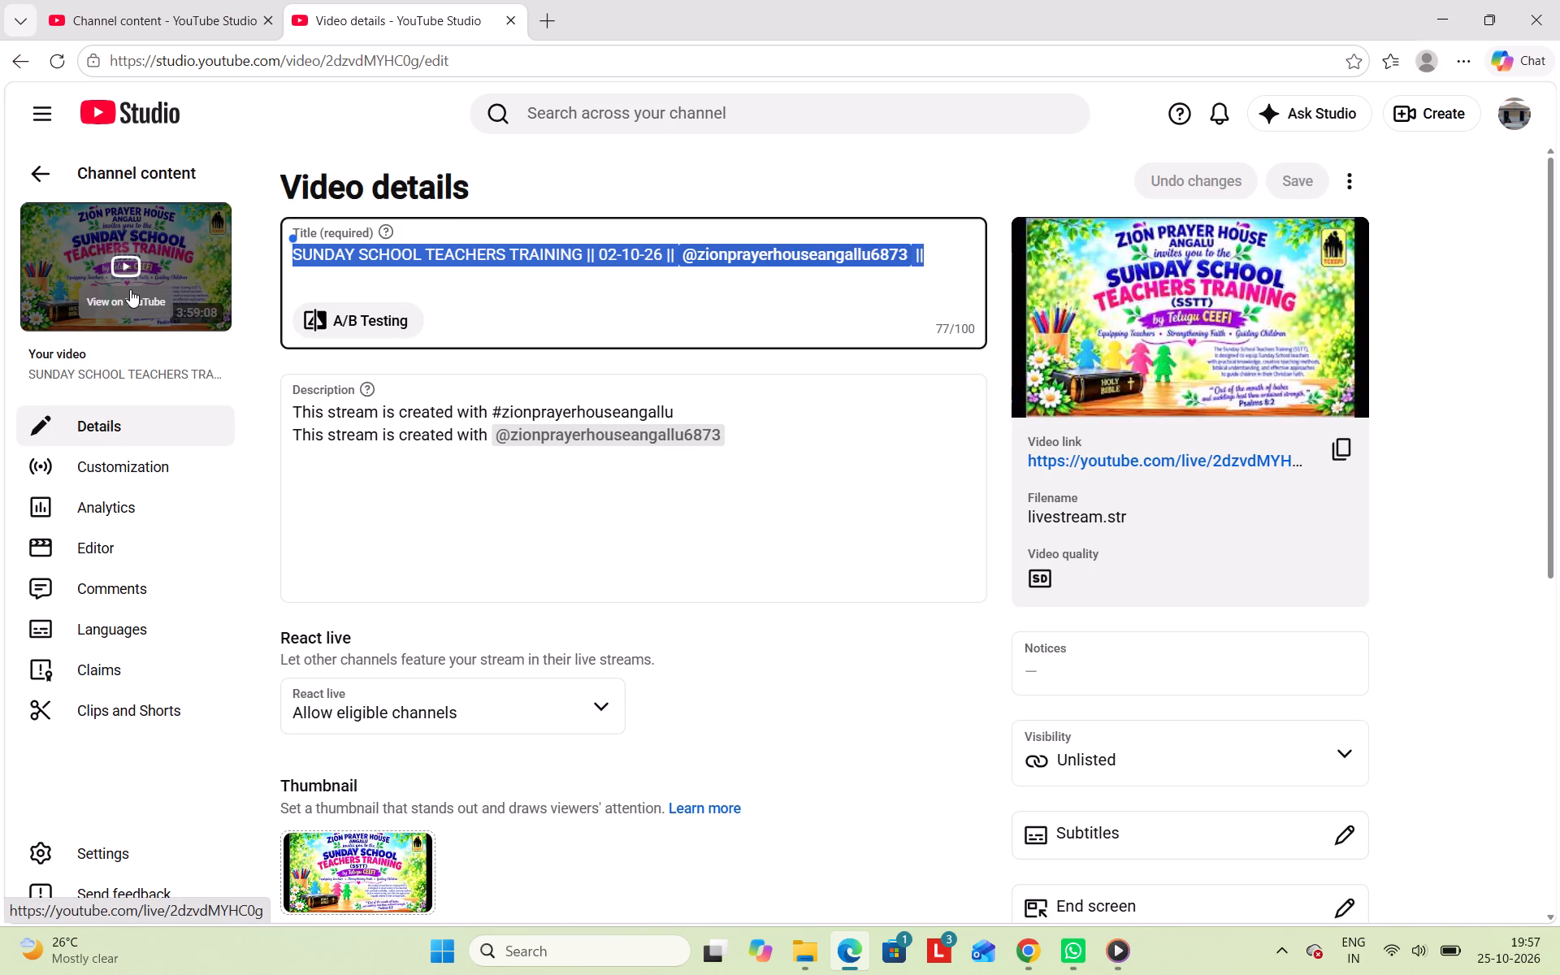
key(ctrl+c)
key(ctrl+c)
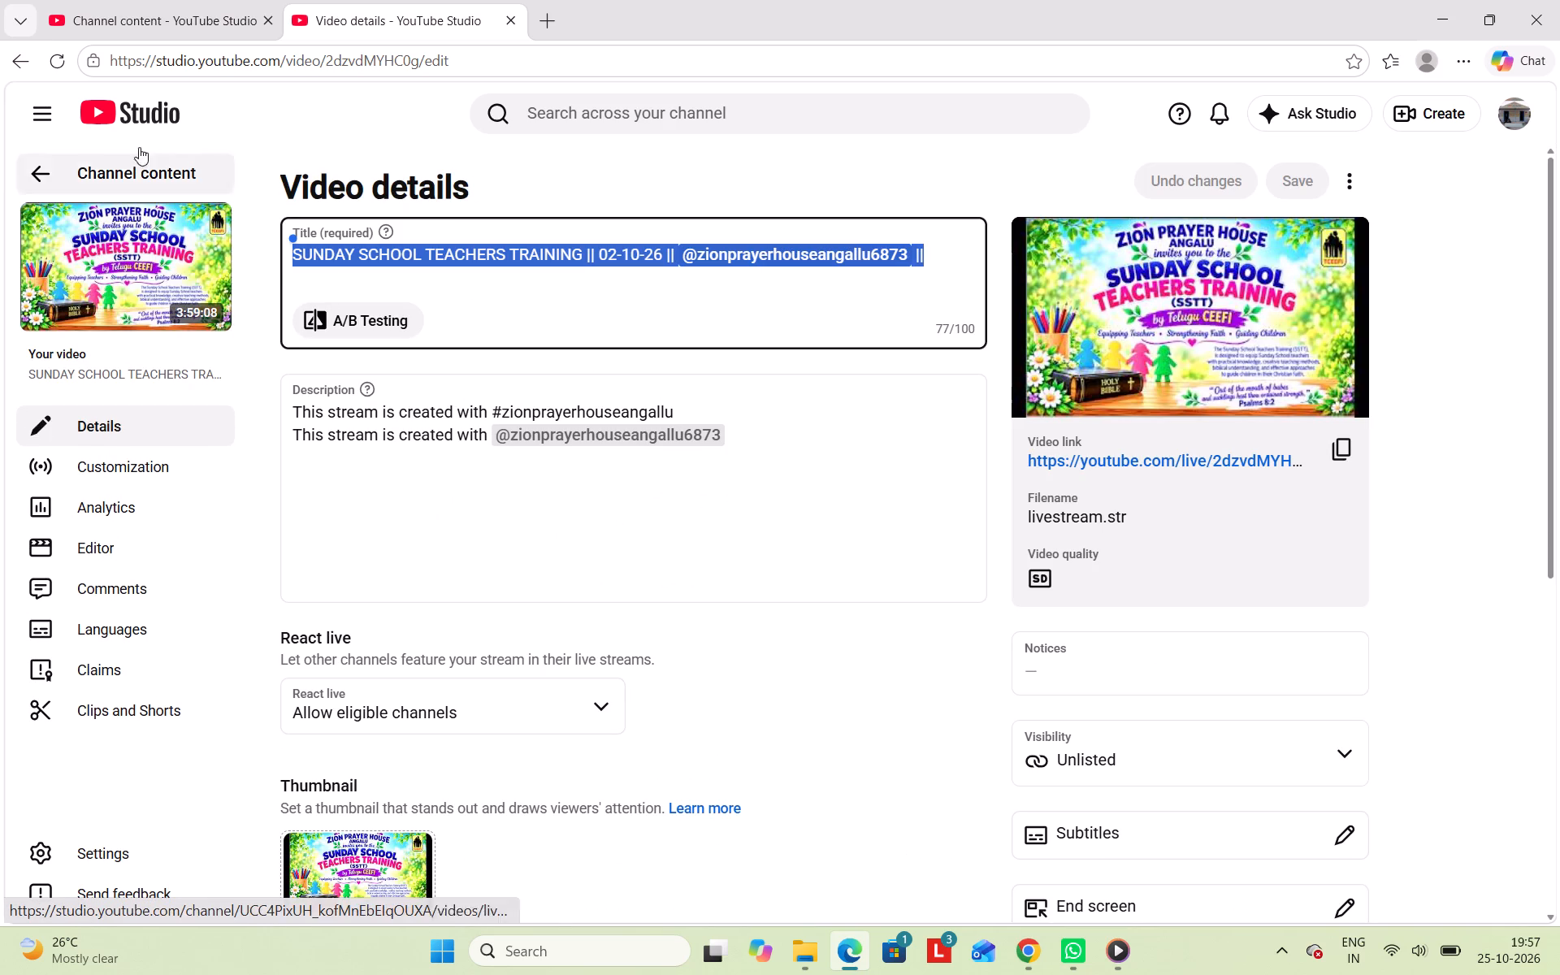
Open the details of the uploaded SSTT video and replace its title with the copied Sunday School Teachers Training title.
click(16, 179)
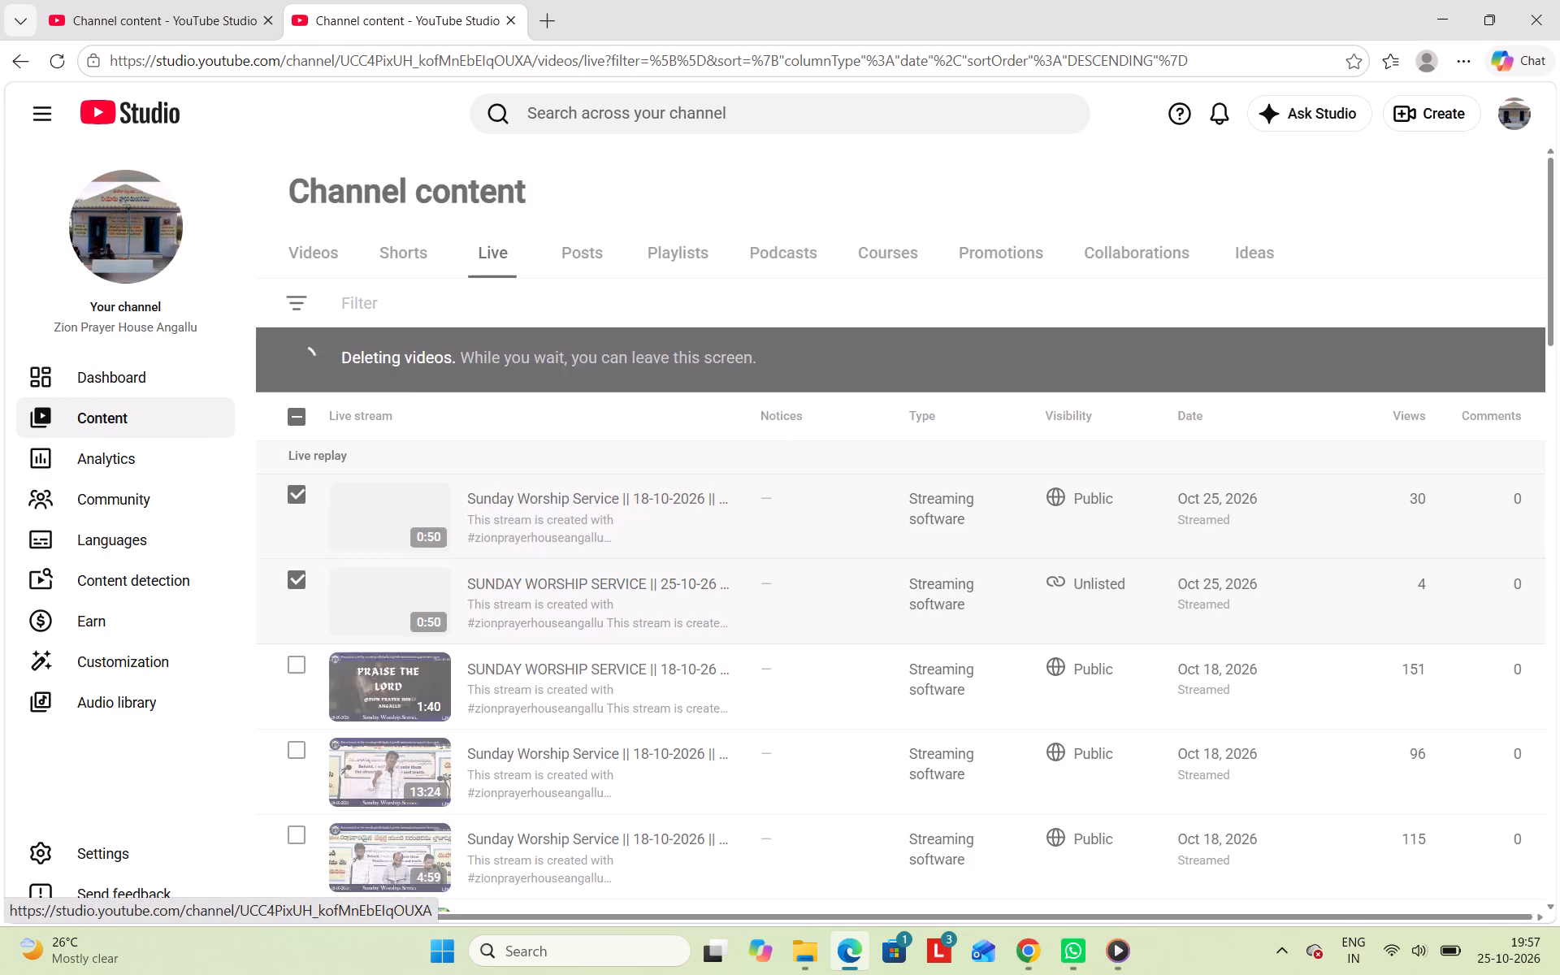
click(340, 261)
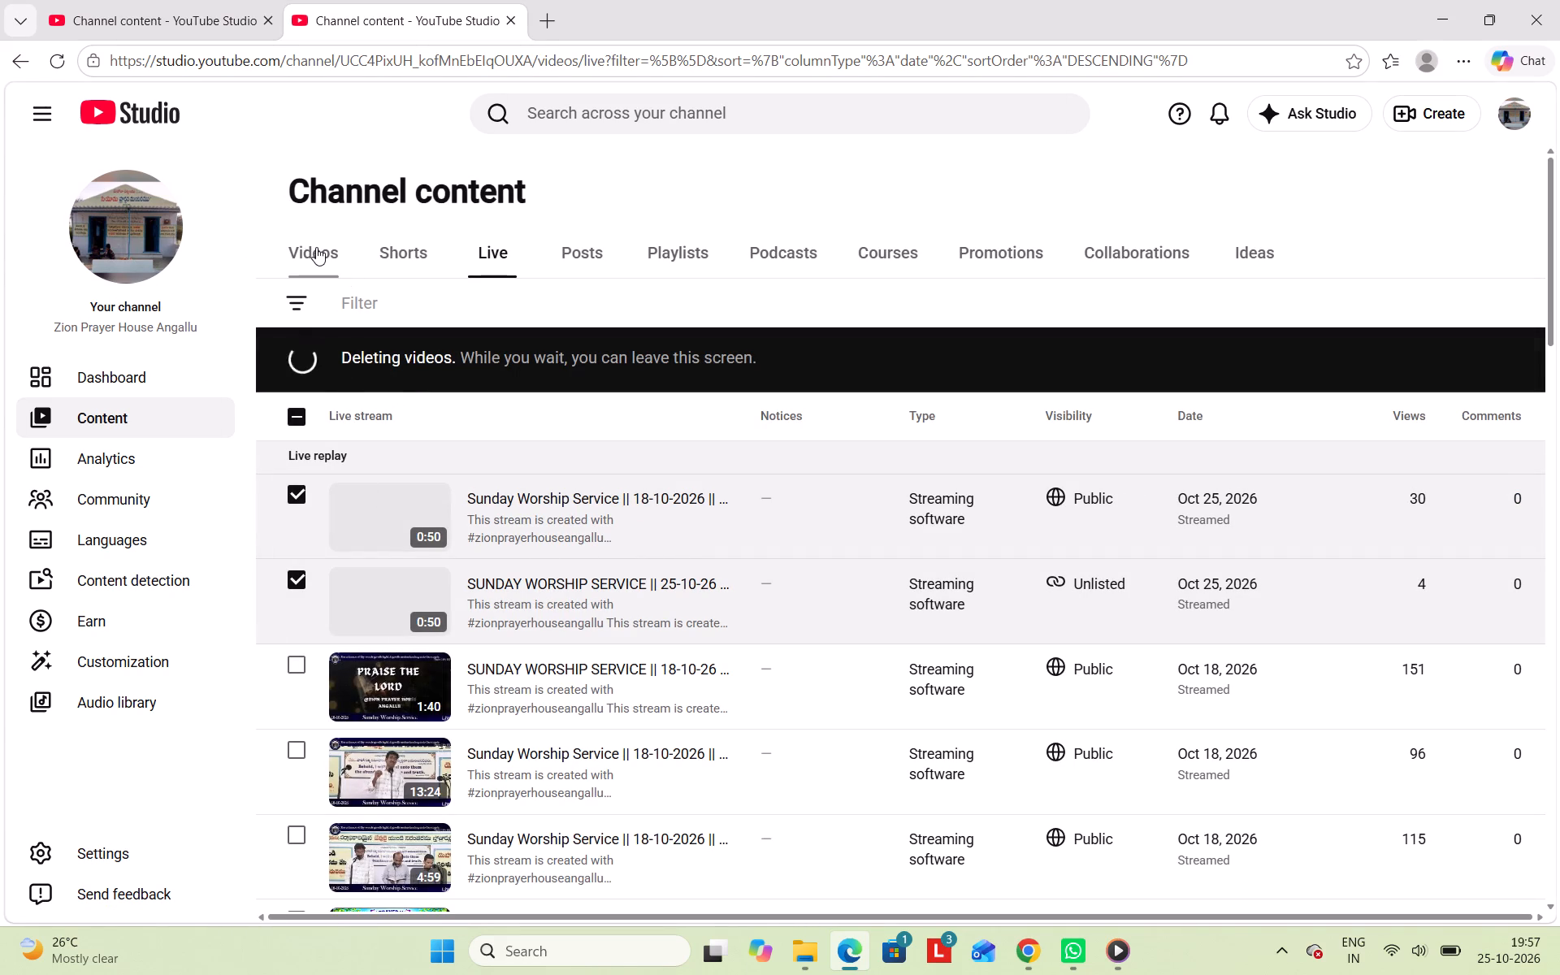
click(316, 247)
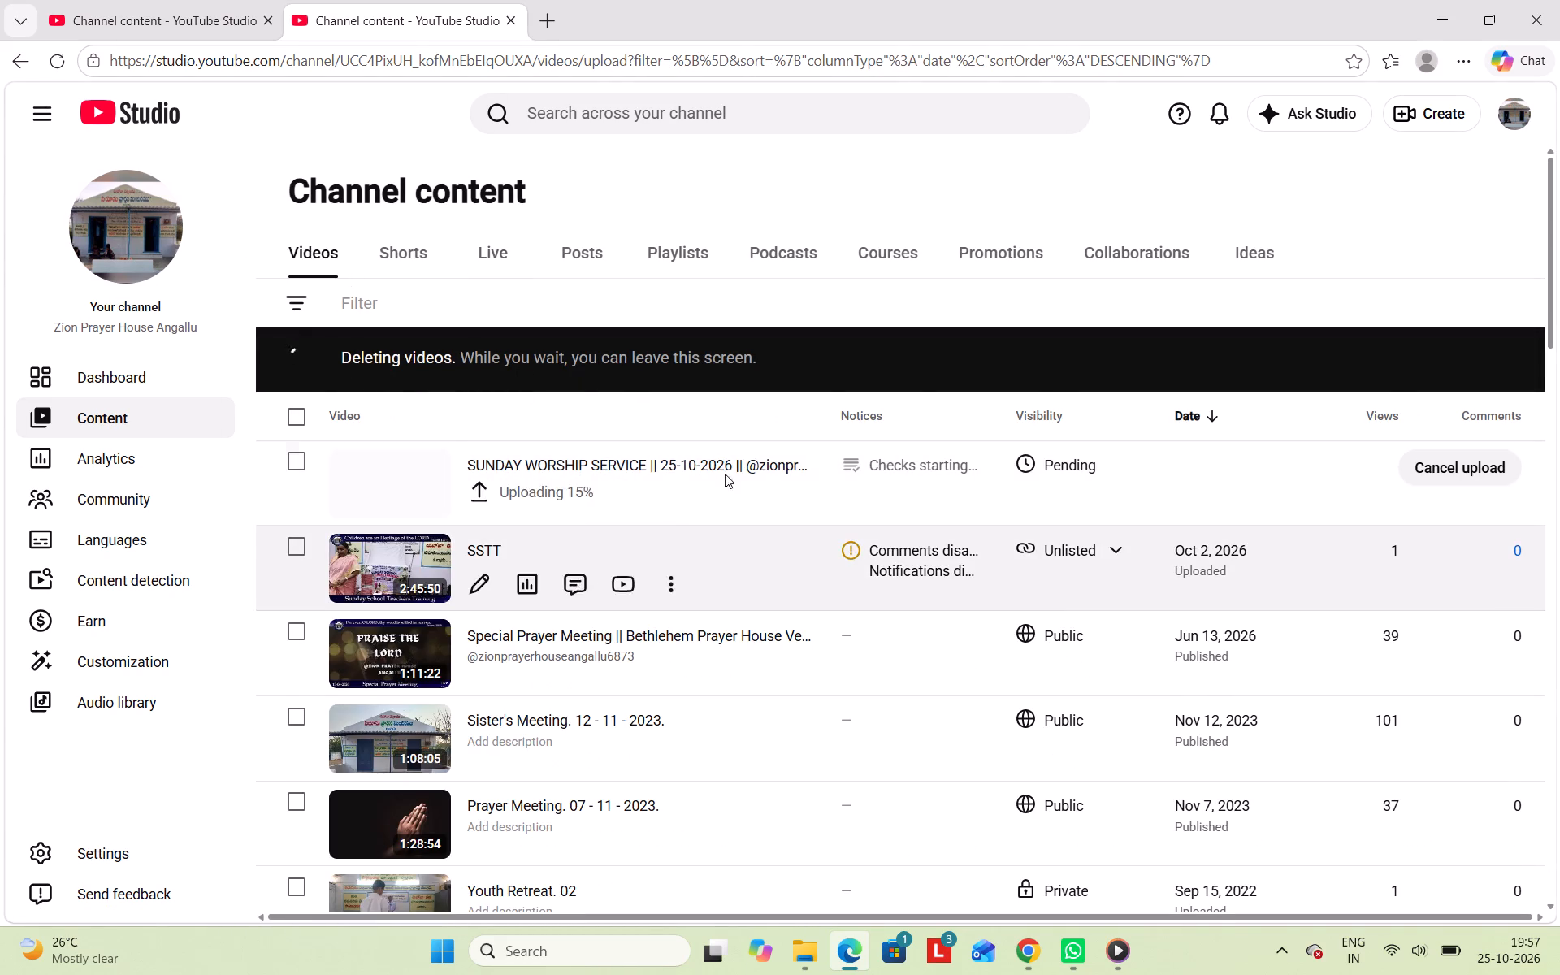
click(479, 578)
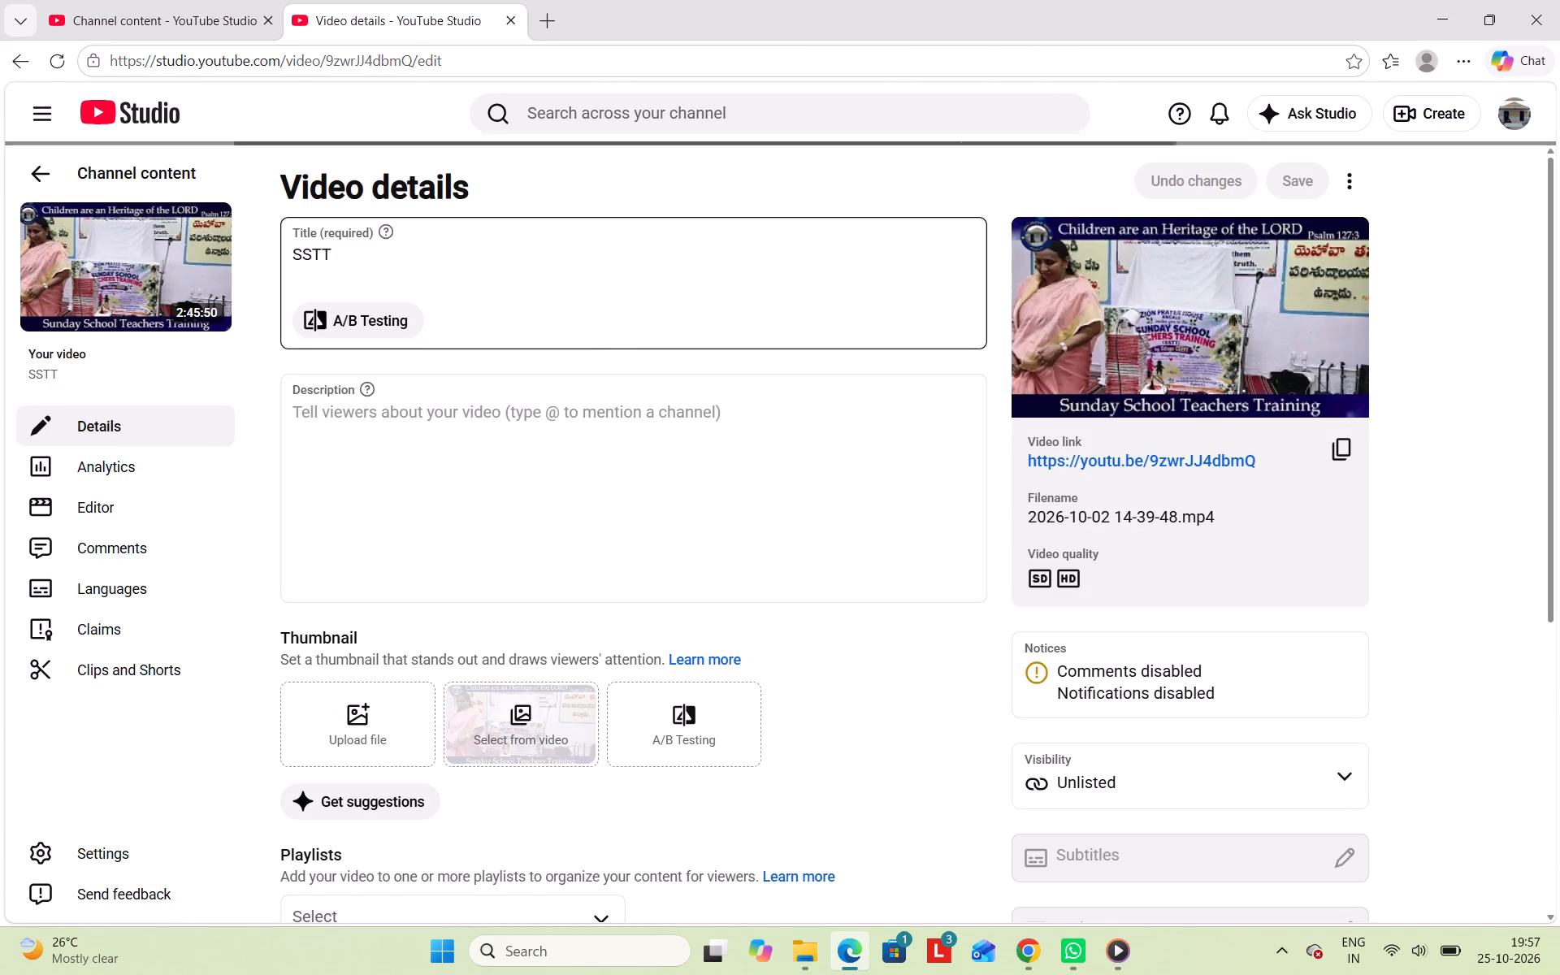
click(546, 266)
key(ctrl+a)
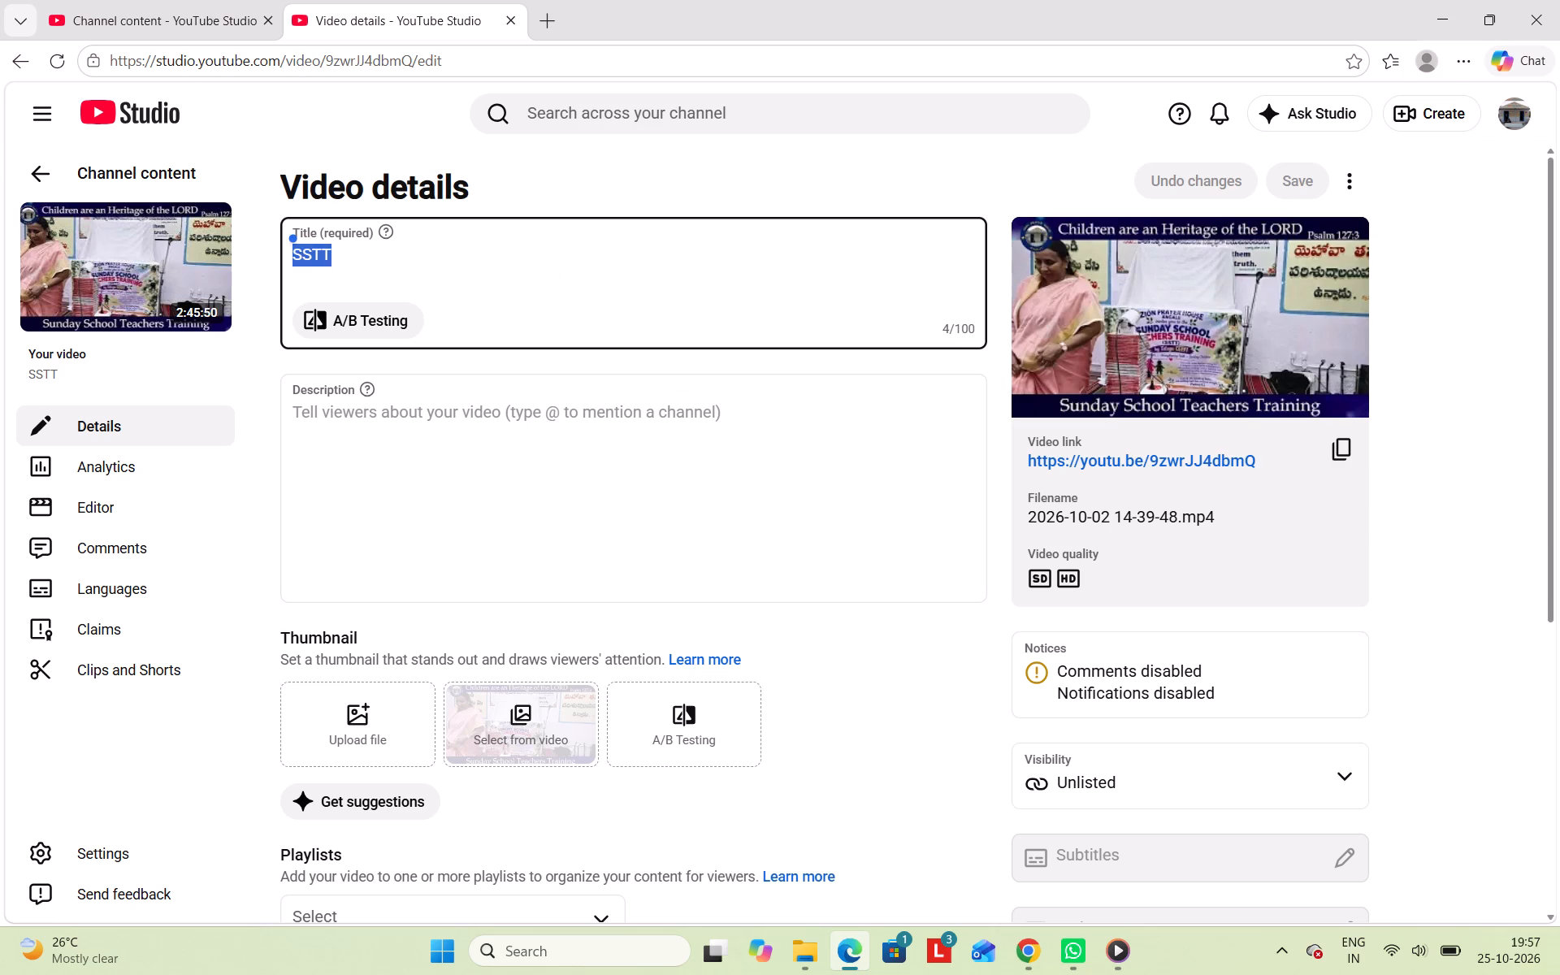
key(ctrl+v)
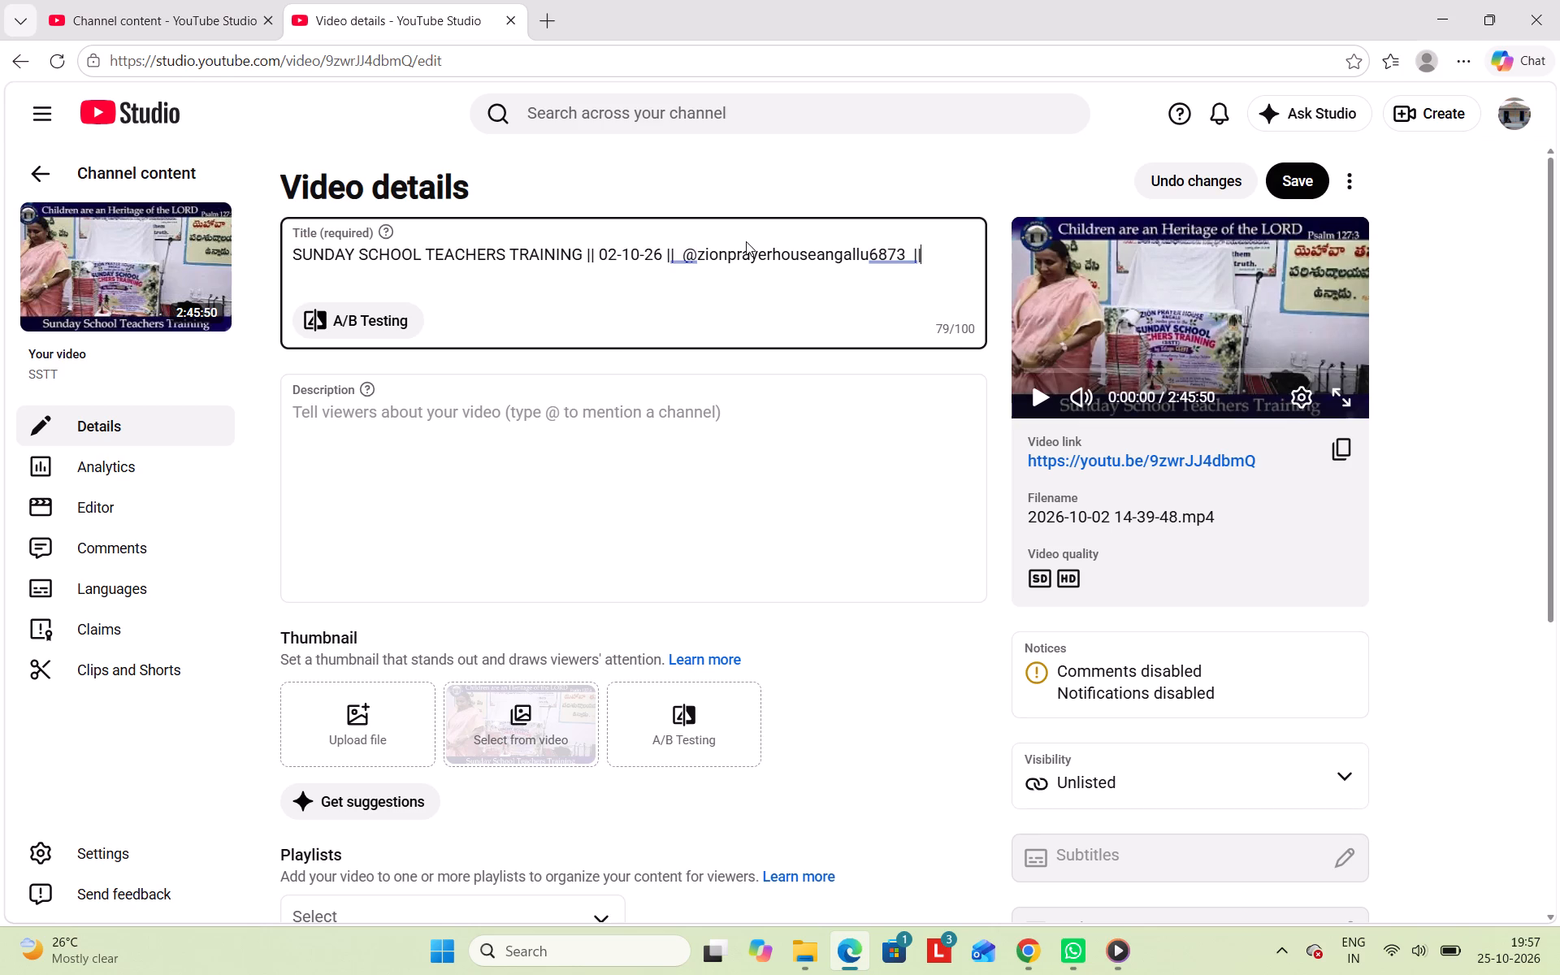
Remove the extra space after and the extra space before the channel handle in the new title.
click(946, 261)
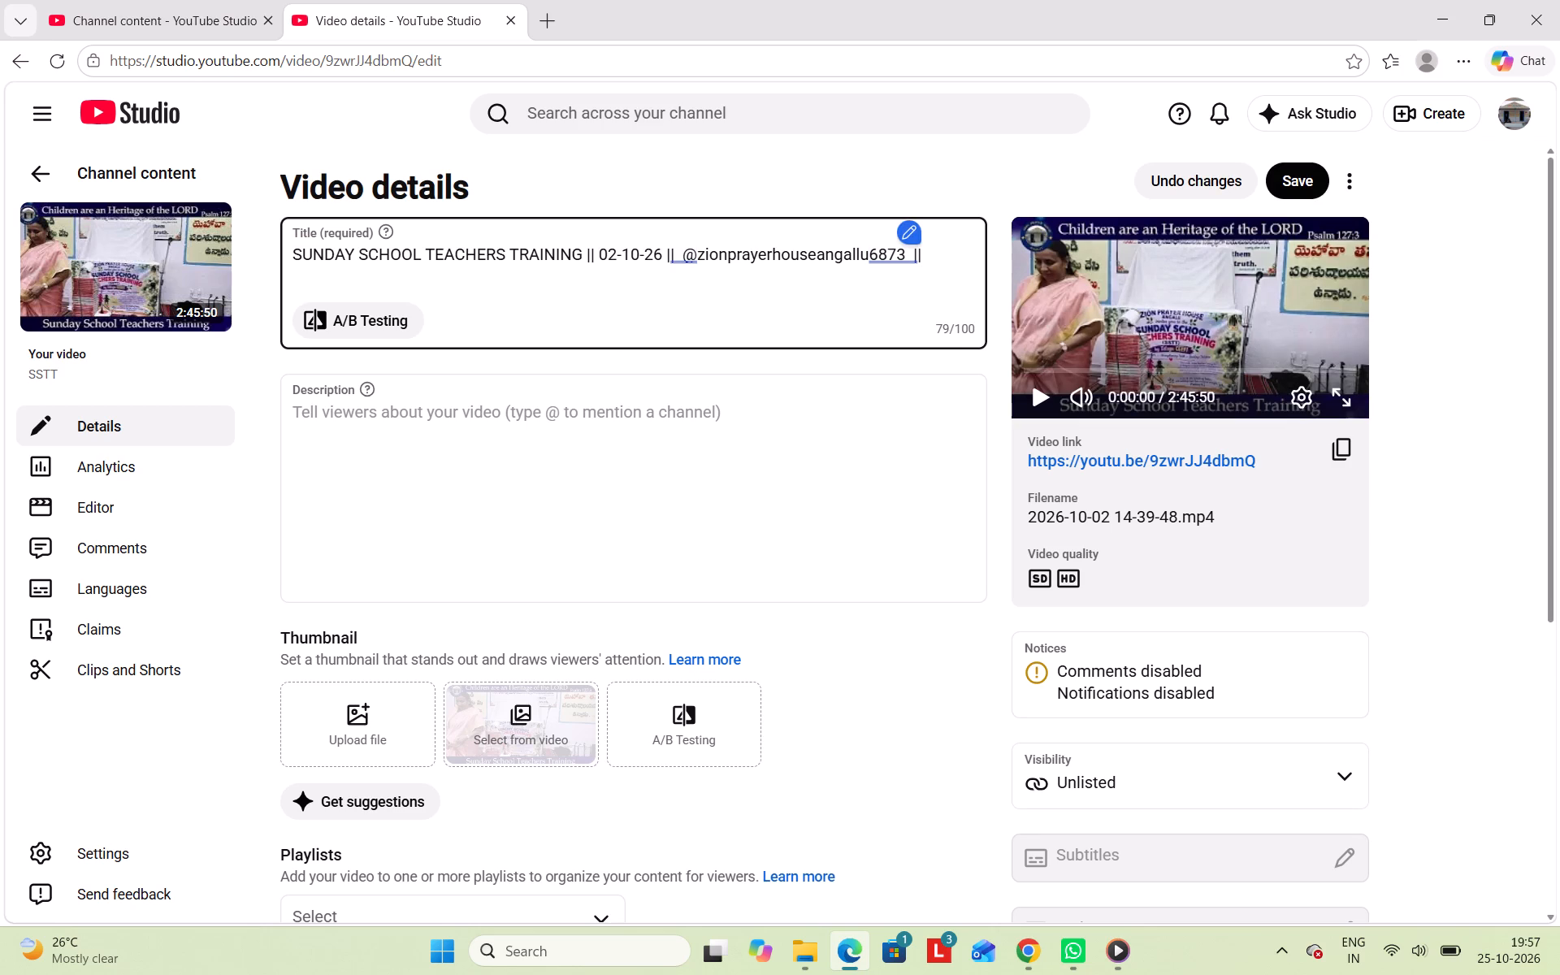
click(922, 261)
click(922, 257)
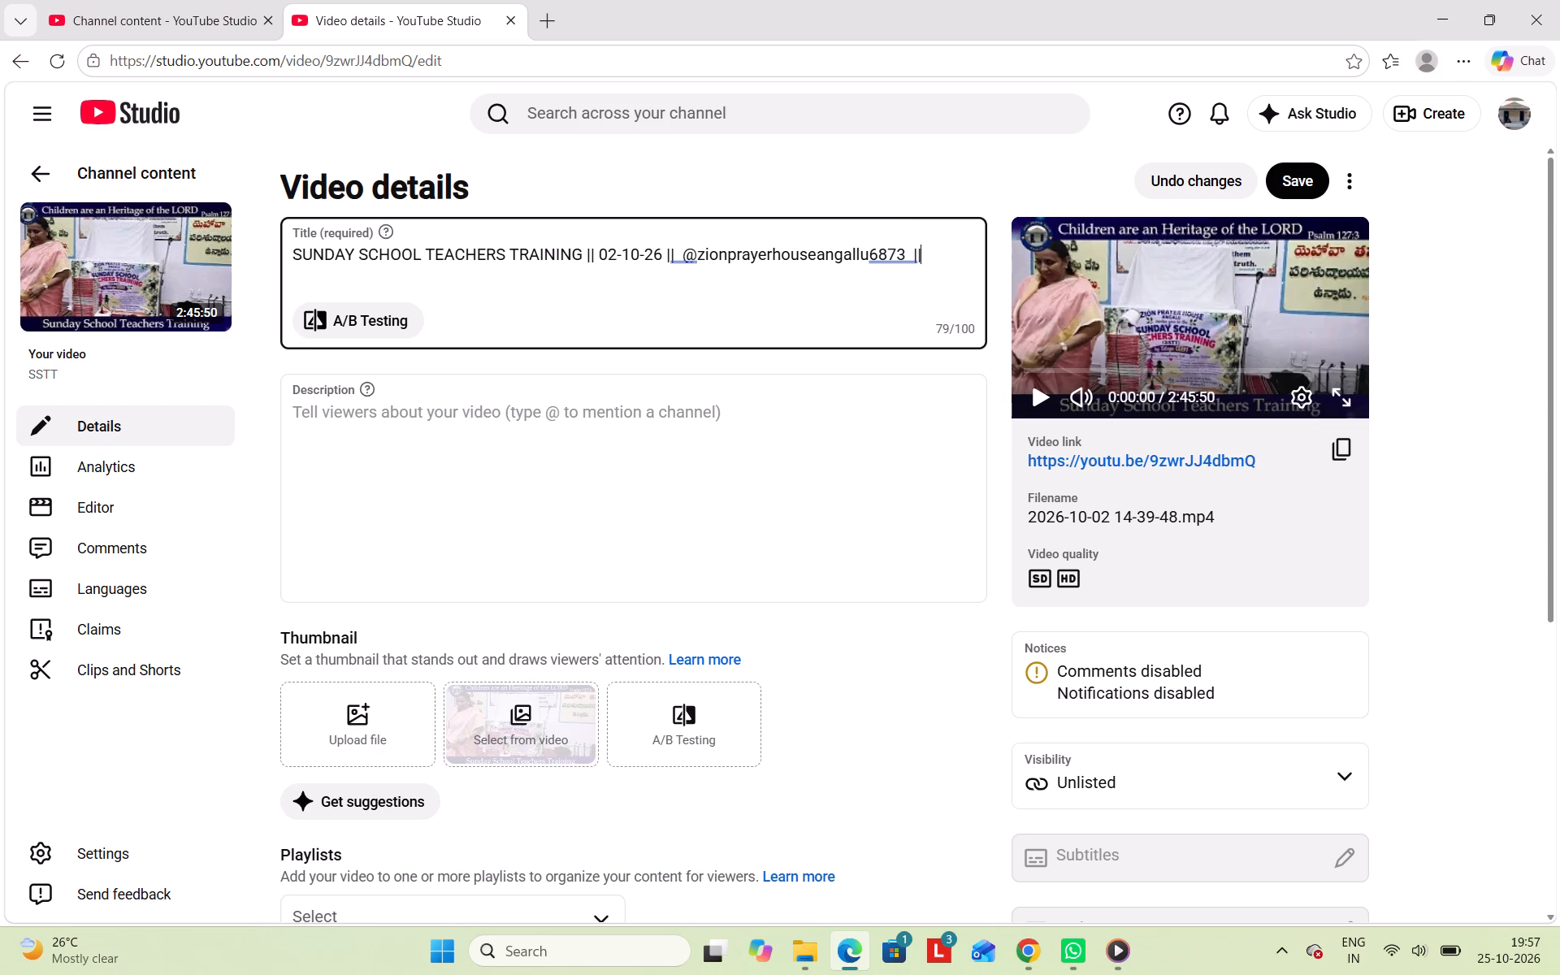
click(903, 254)
click(938, 257)
click(912, 232)
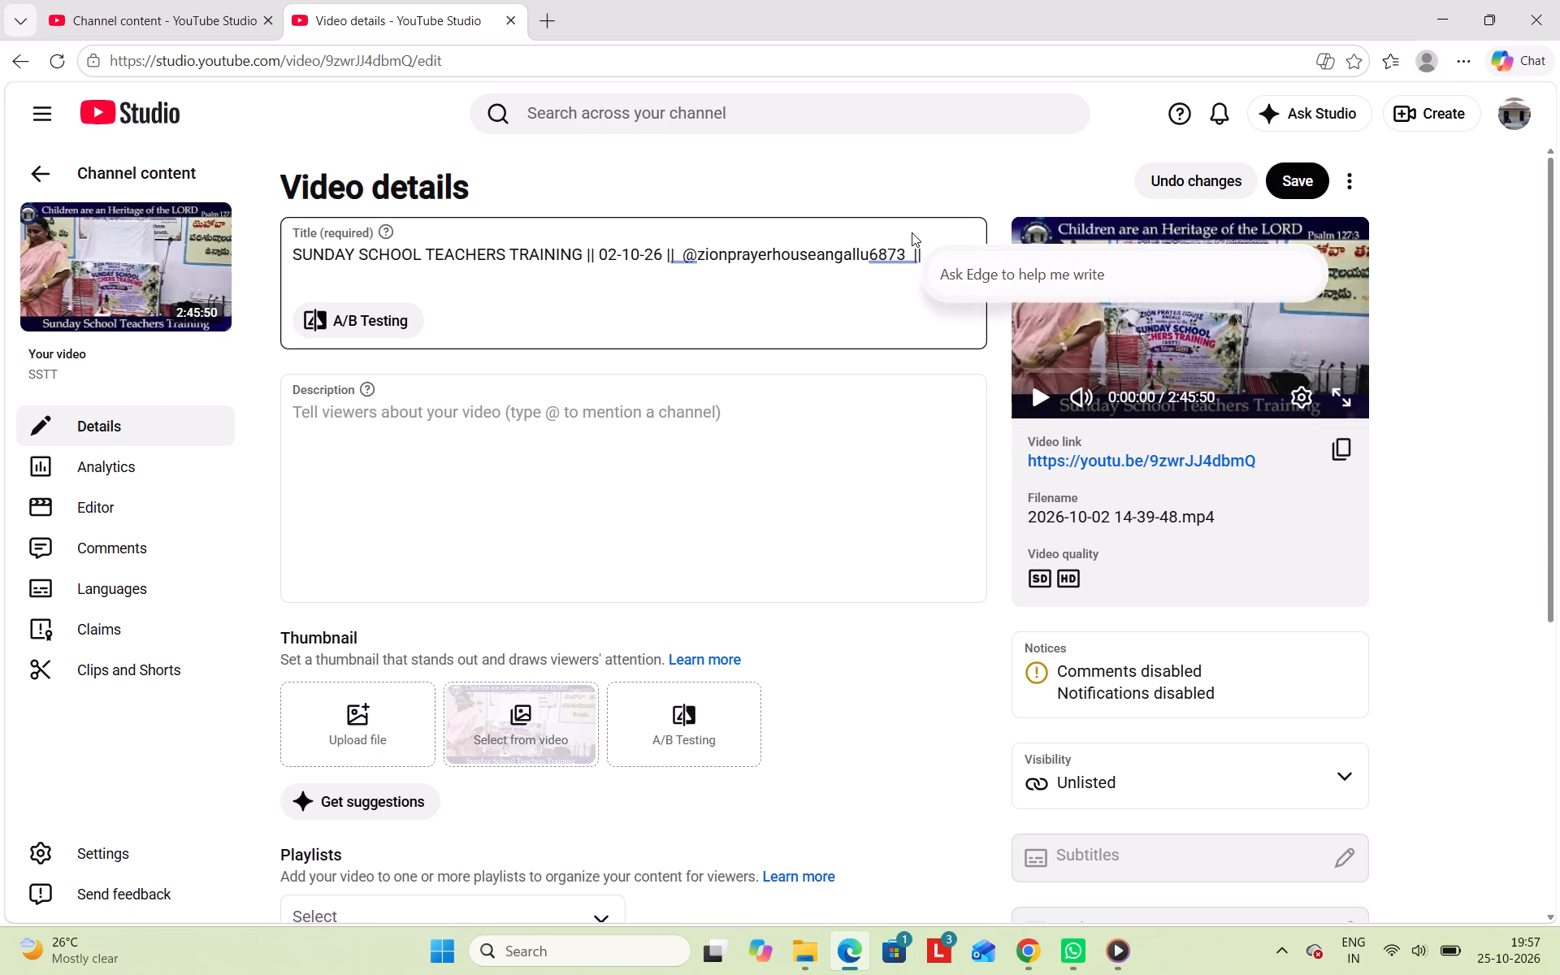
click(897, 271)
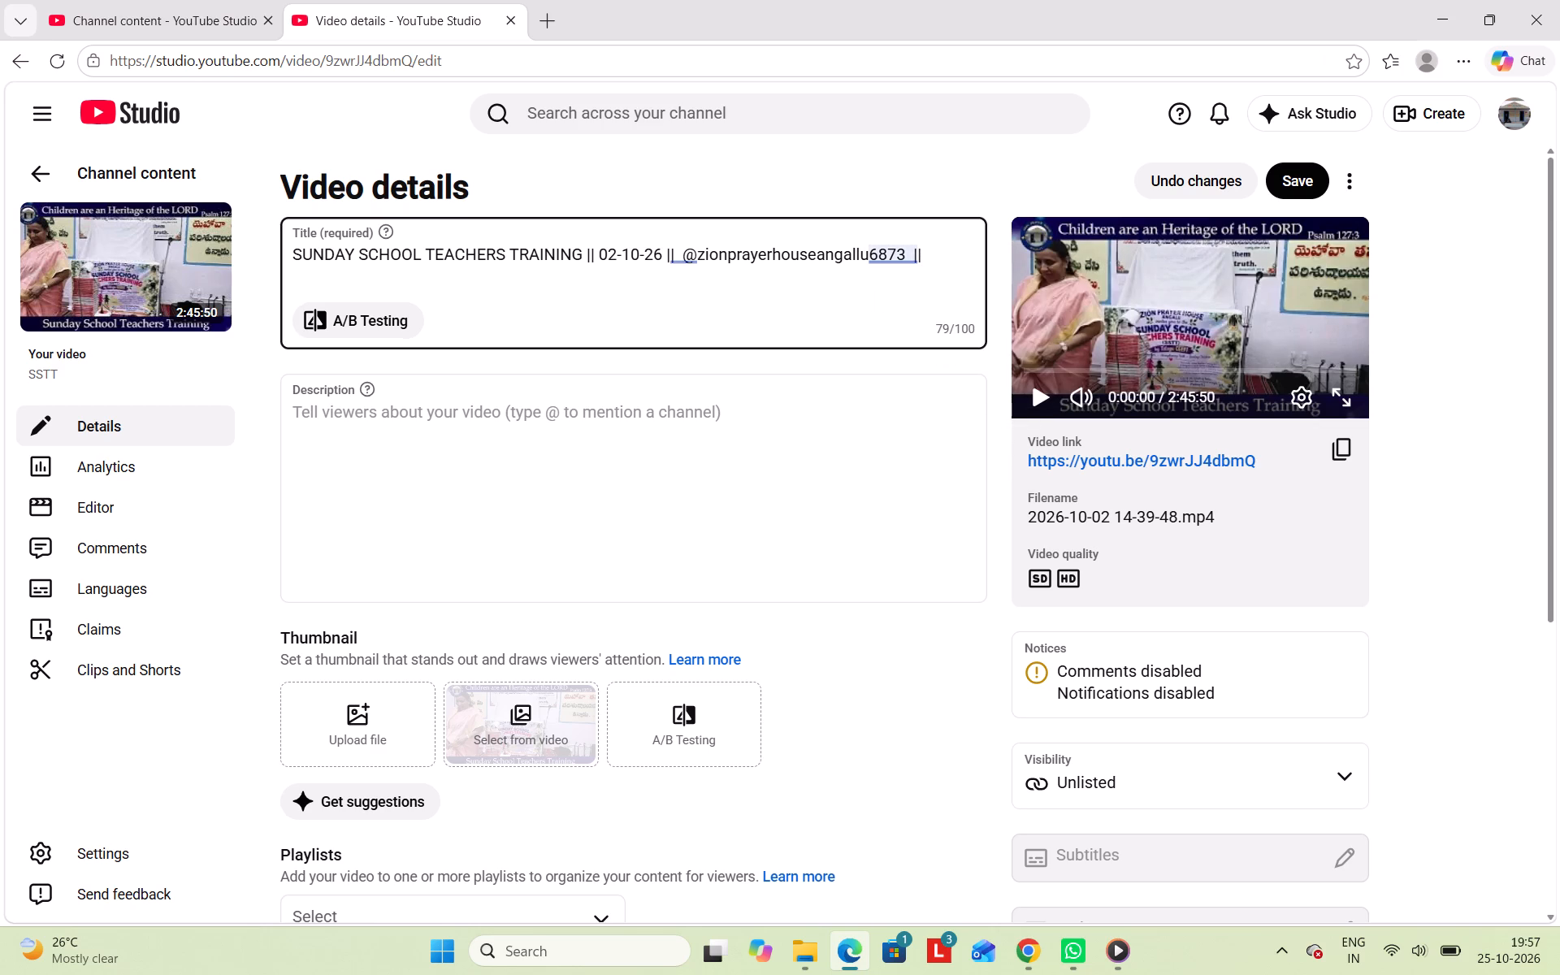
click(907, 249)
key(Right)
key(BackSpace)
key(Left)
key(Left)
key(Left)
key(Left)
key(Left)
key(Left)
key(Left)
key(Left)
key(Left)
key(Left)
key(Left)
key(Left)
key(Left)
key(Left)
key(Left)
key(Left)
key(Left)
key(Left)
key(Left)
key(Left)
key(Left)
key(Left)
key(BackSpace)
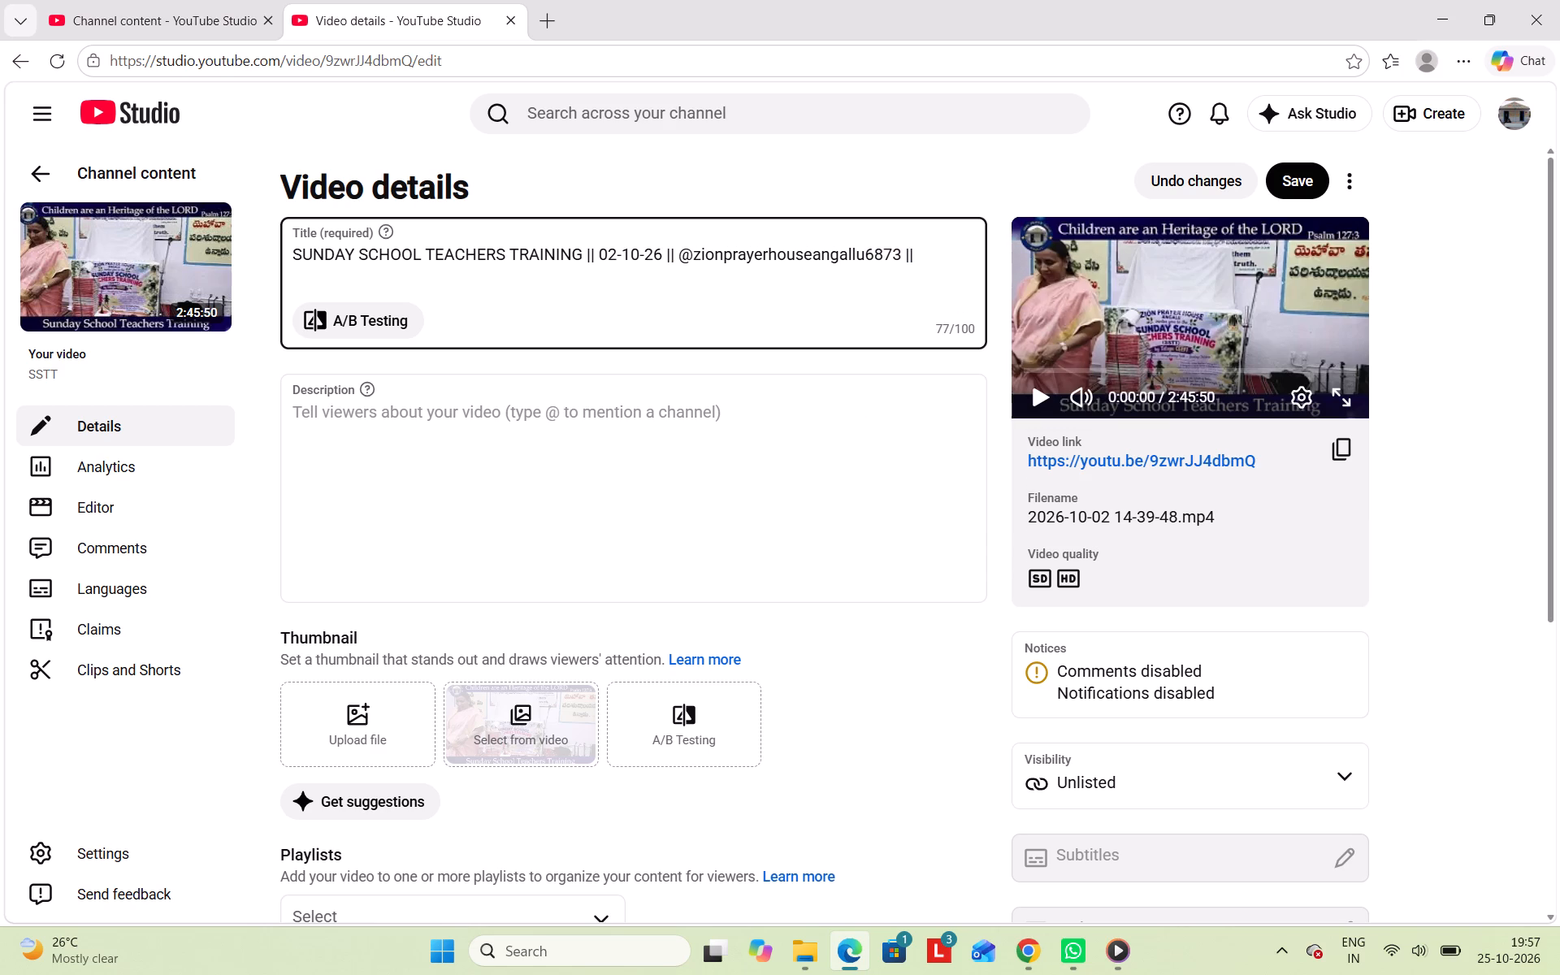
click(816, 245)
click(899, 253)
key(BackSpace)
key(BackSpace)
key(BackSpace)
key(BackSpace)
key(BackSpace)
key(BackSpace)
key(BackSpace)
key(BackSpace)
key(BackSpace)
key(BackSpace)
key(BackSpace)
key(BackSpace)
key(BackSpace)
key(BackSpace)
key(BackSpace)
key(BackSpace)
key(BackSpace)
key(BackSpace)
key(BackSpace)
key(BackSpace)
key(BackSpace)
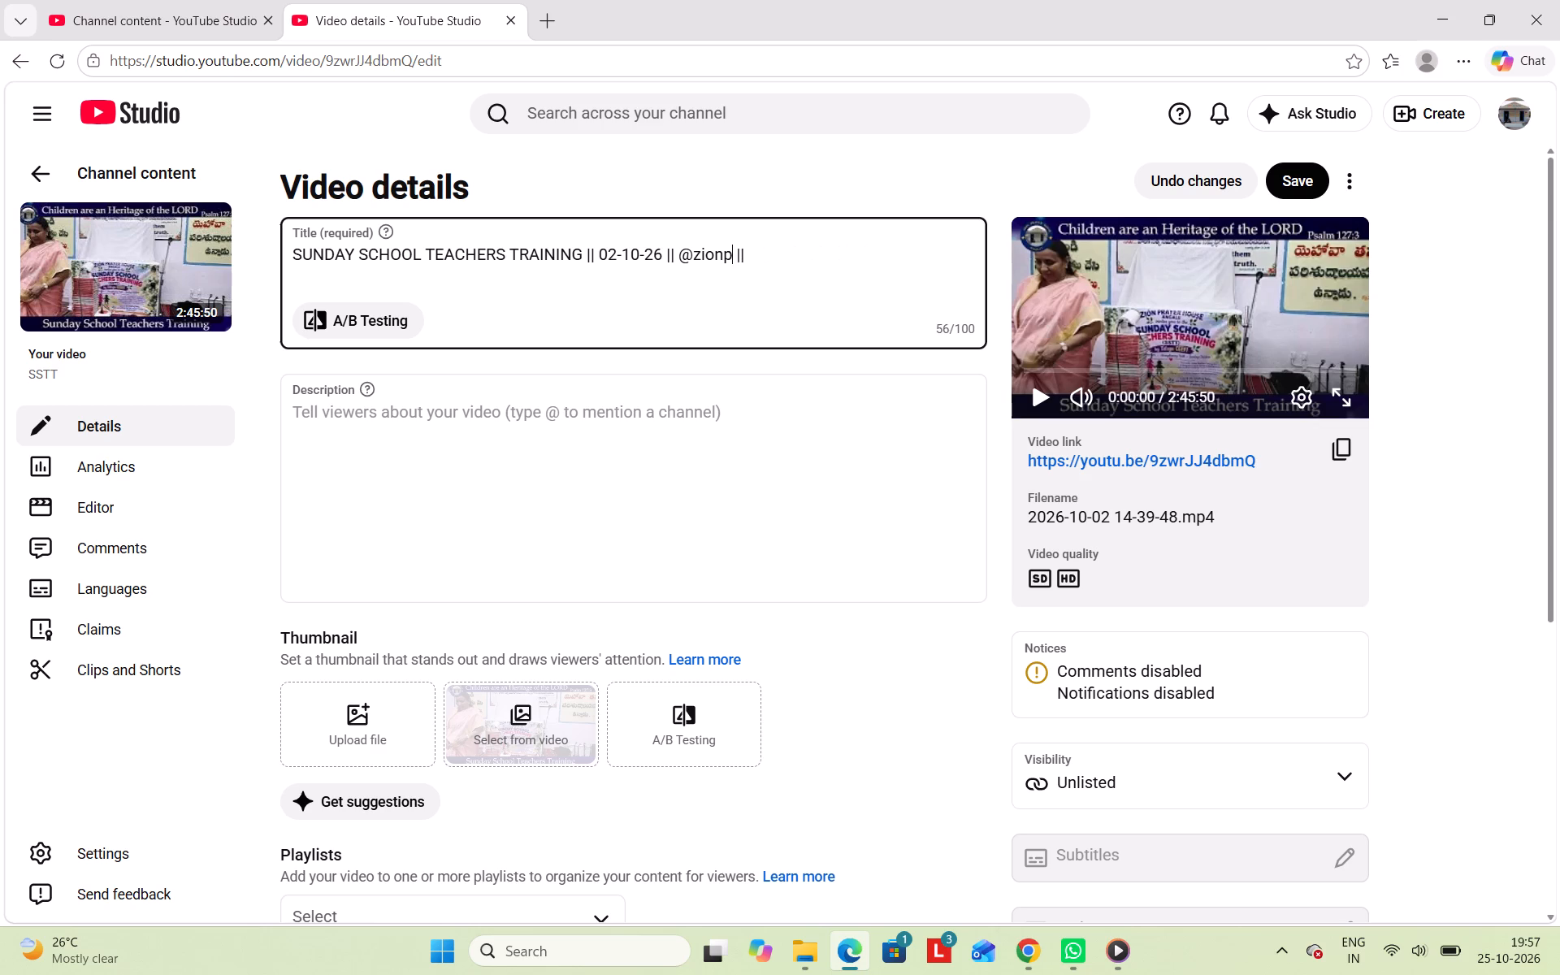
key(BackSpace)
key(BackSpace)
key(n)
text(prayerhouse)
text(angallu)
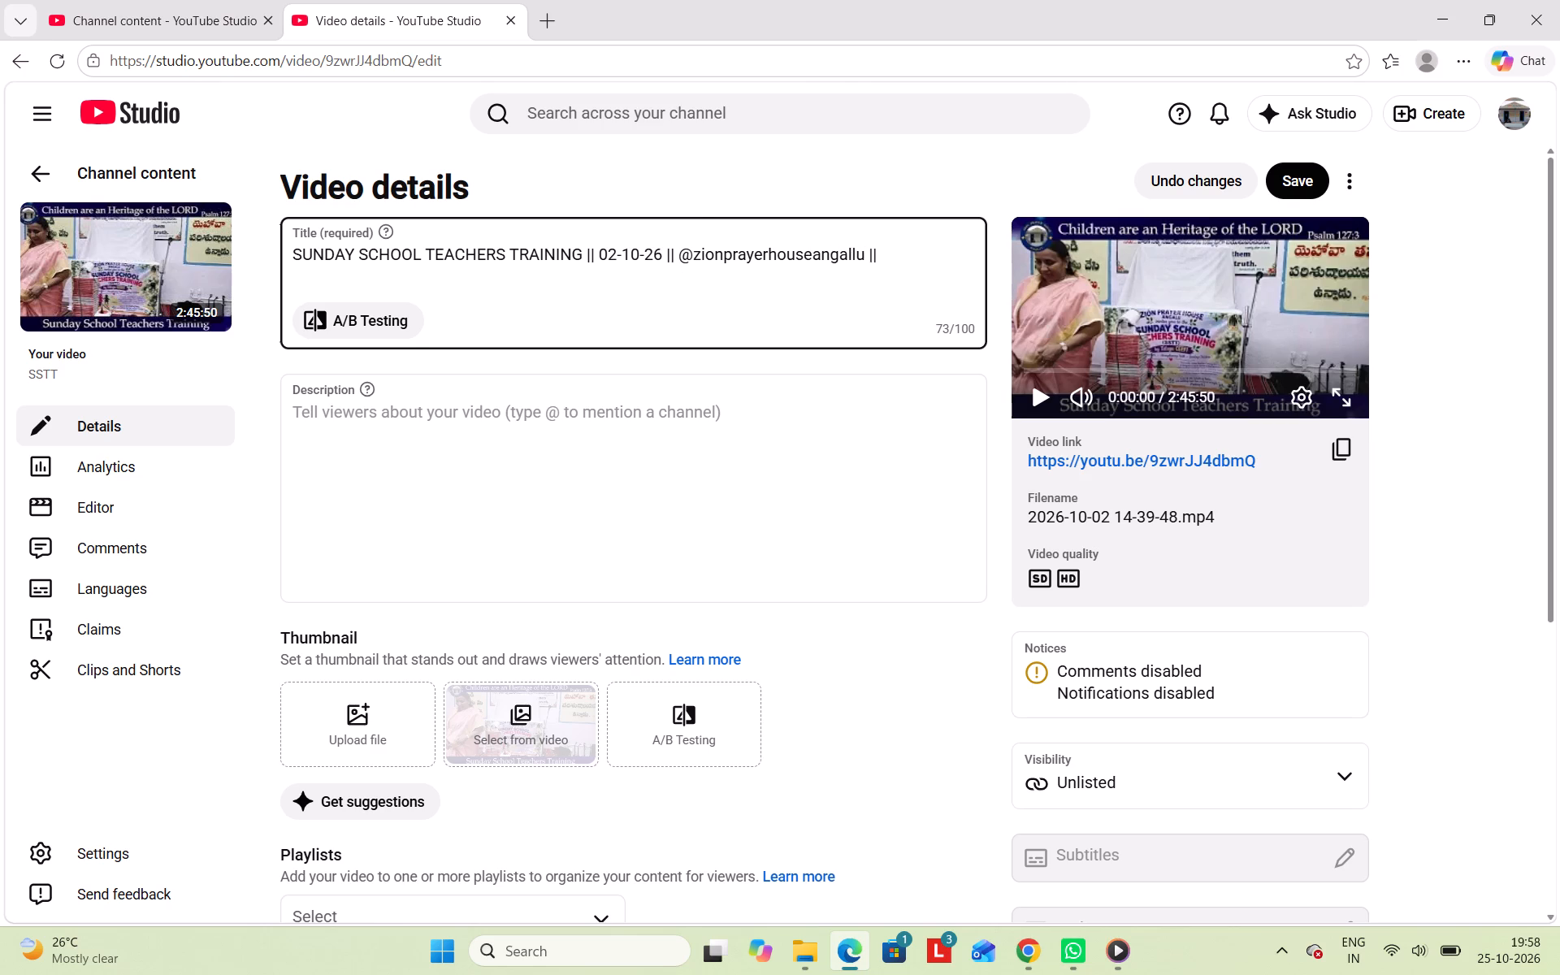
Delete the plain-text channel handle and its surplus space from the title.
key(BackSpace)
key(BackSpace)
key(BackSpace)
key(BackSpace)
key(BackSpace)
key(BackSpace)
key(BackSpace)
key(BackSpace)
key(BackSpace)
key(BackSpace)
key(BackSpace)
key(BackSpace)
key(BackSpace)
key(BackSpace)
key(BackSpace)
key(BackSpace)
key(BackSpace)
key(BackSpace)
key(BackSpace)
key(BackSpace)
key(BackSpace)
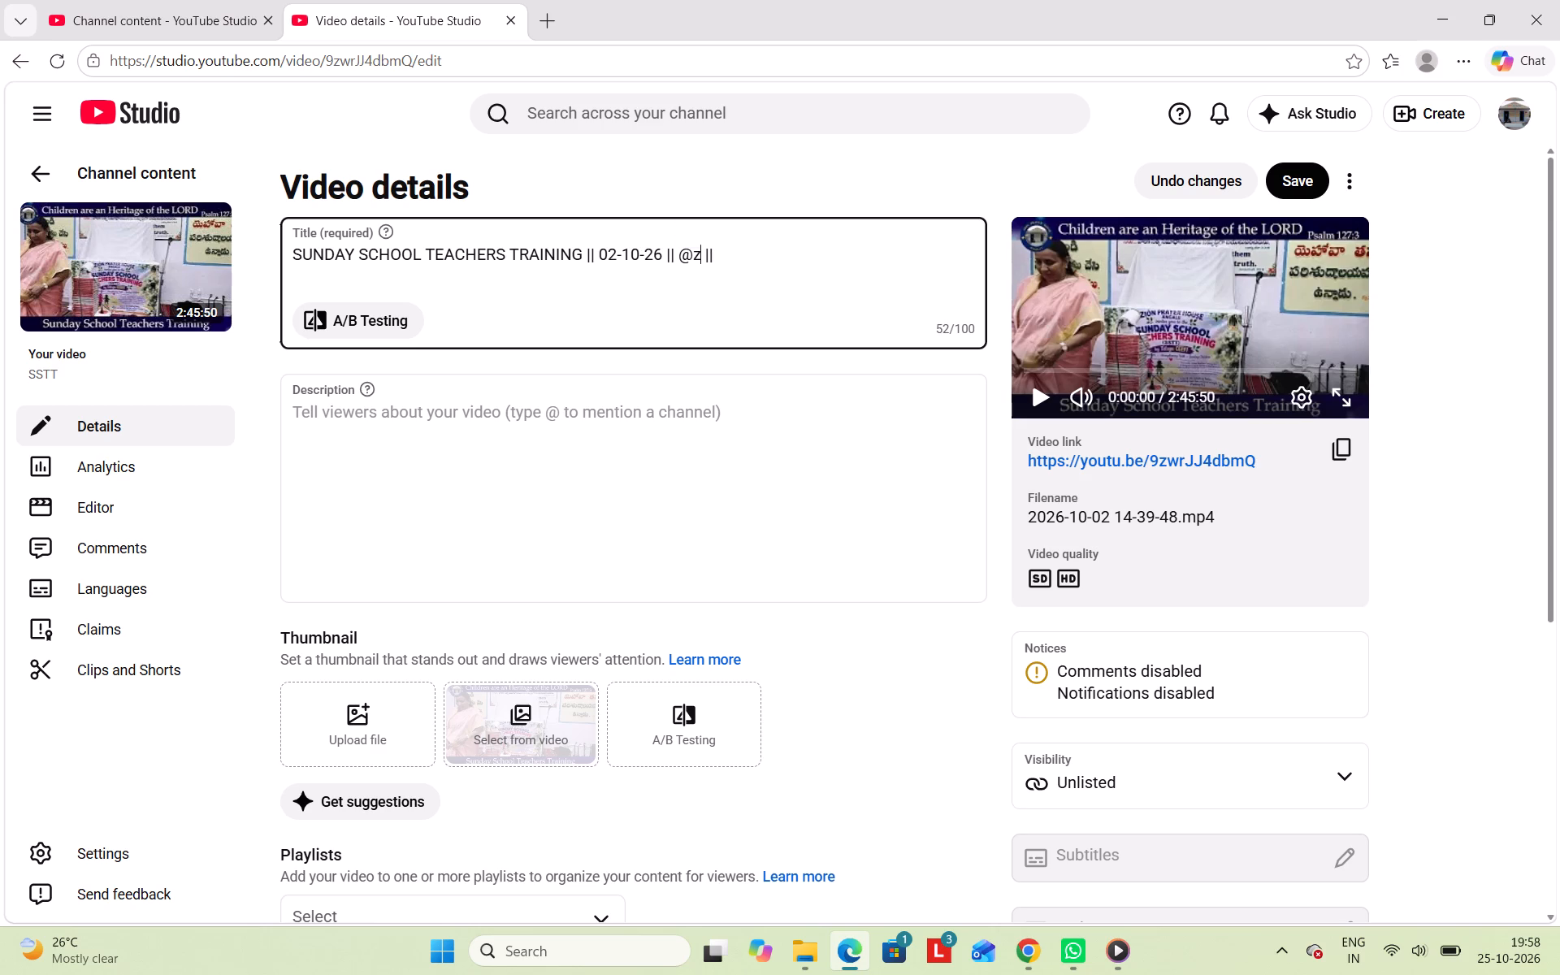
key(BackSpace)
key(BackSpace)
key(Right)
key(BackSpace)
key(shift+at)
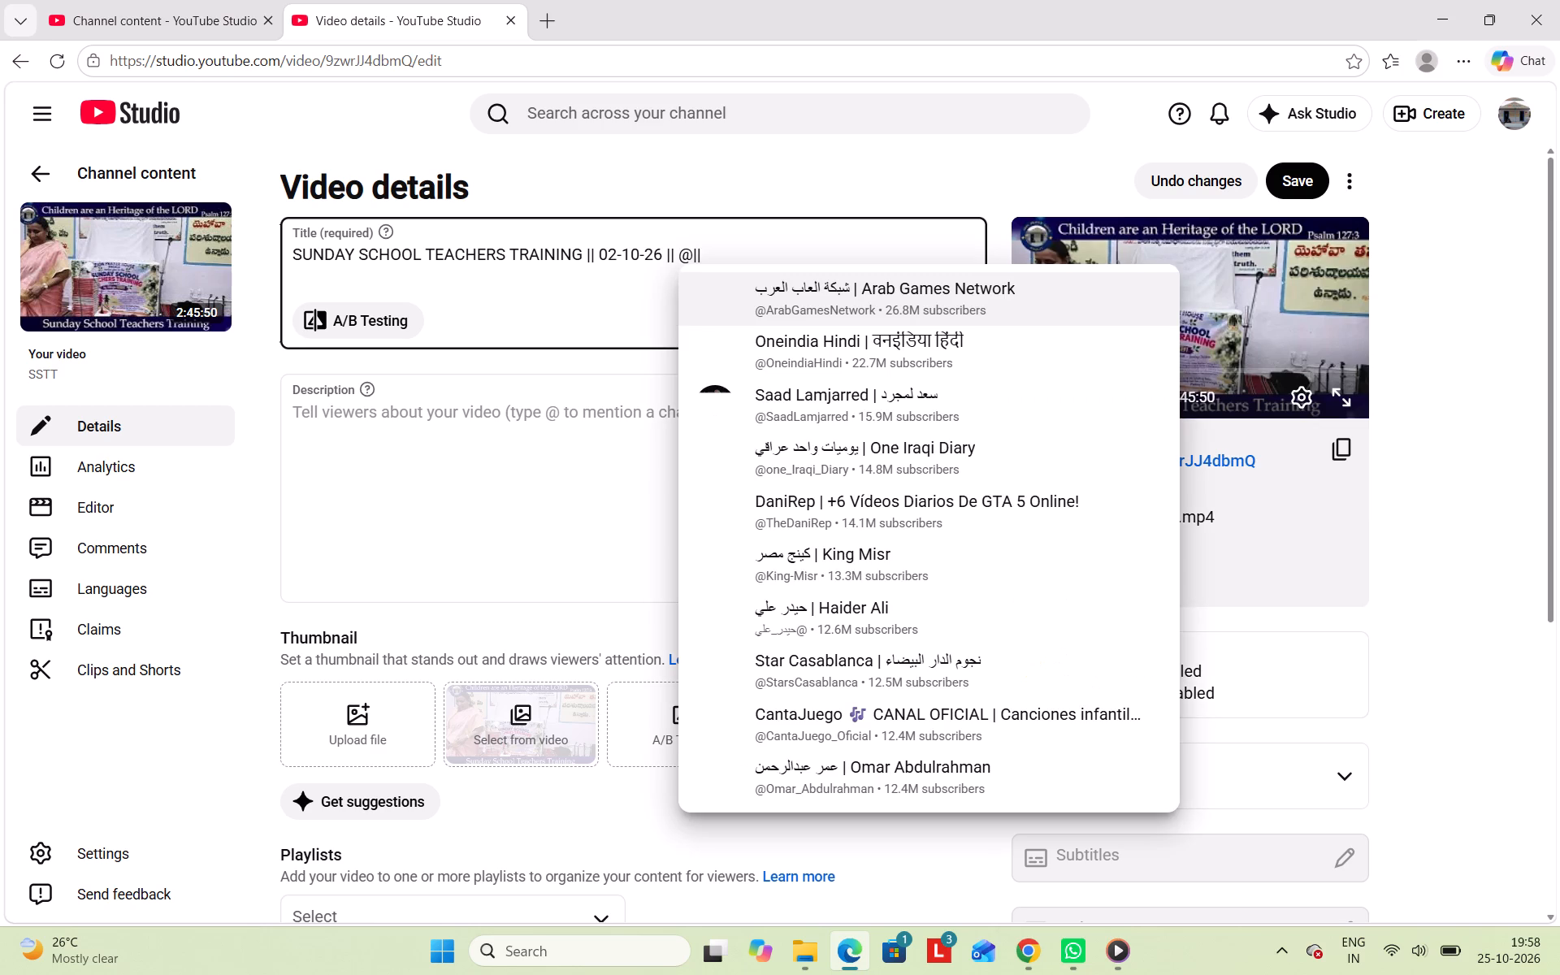
text(zio)
text(np)
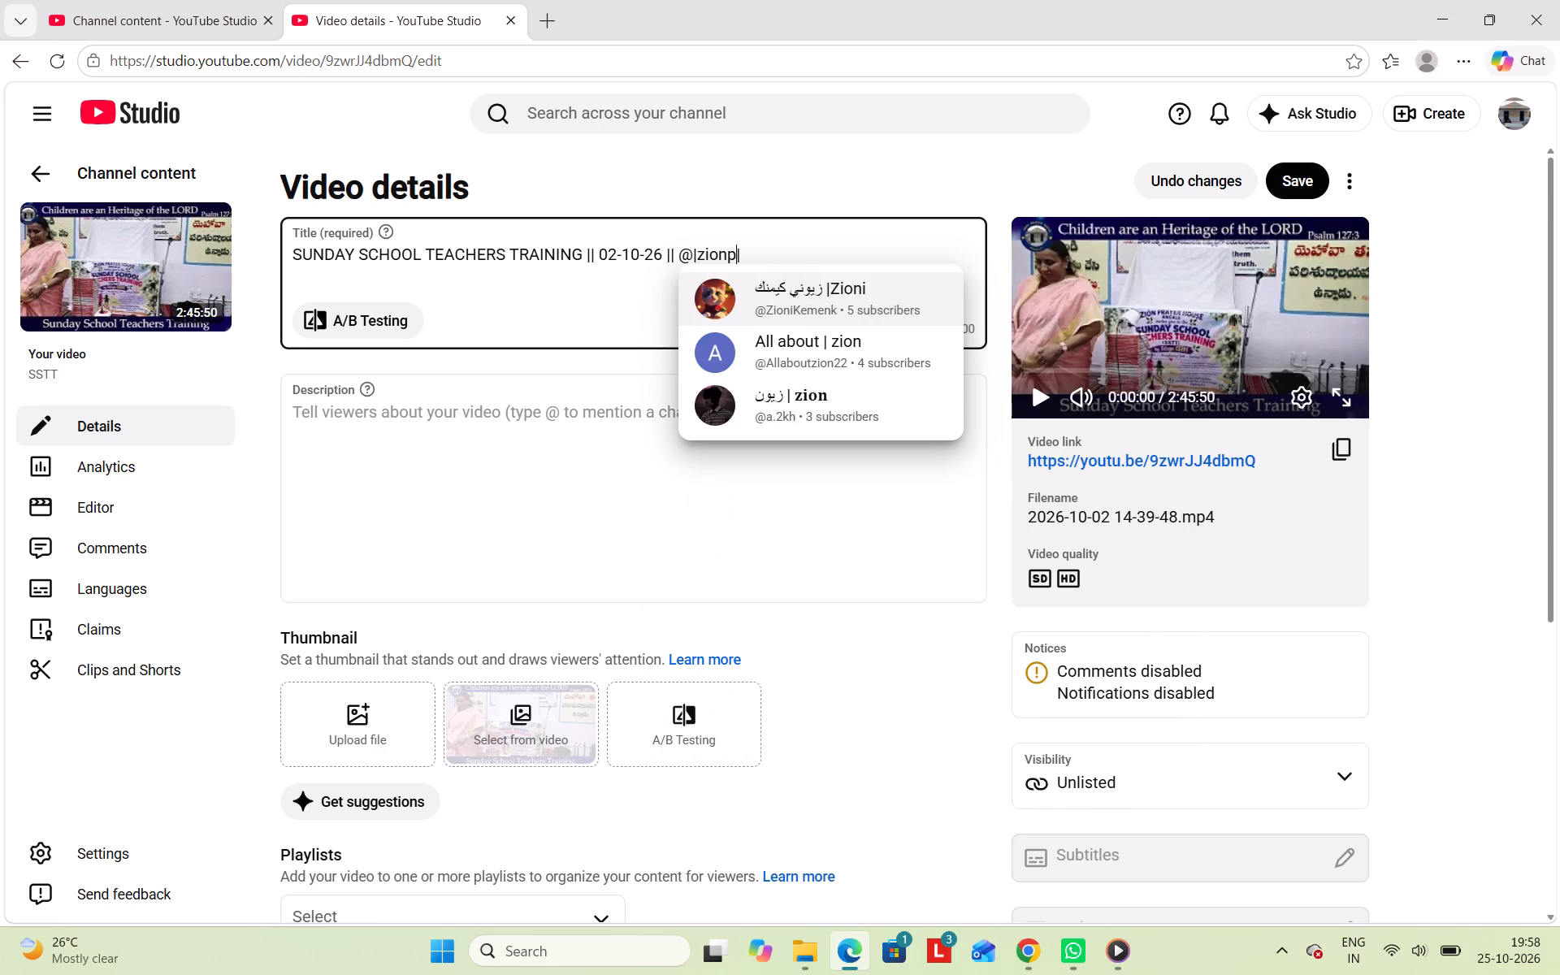
key(BackSpace)
key(BackSpace)
key(BackSpace)
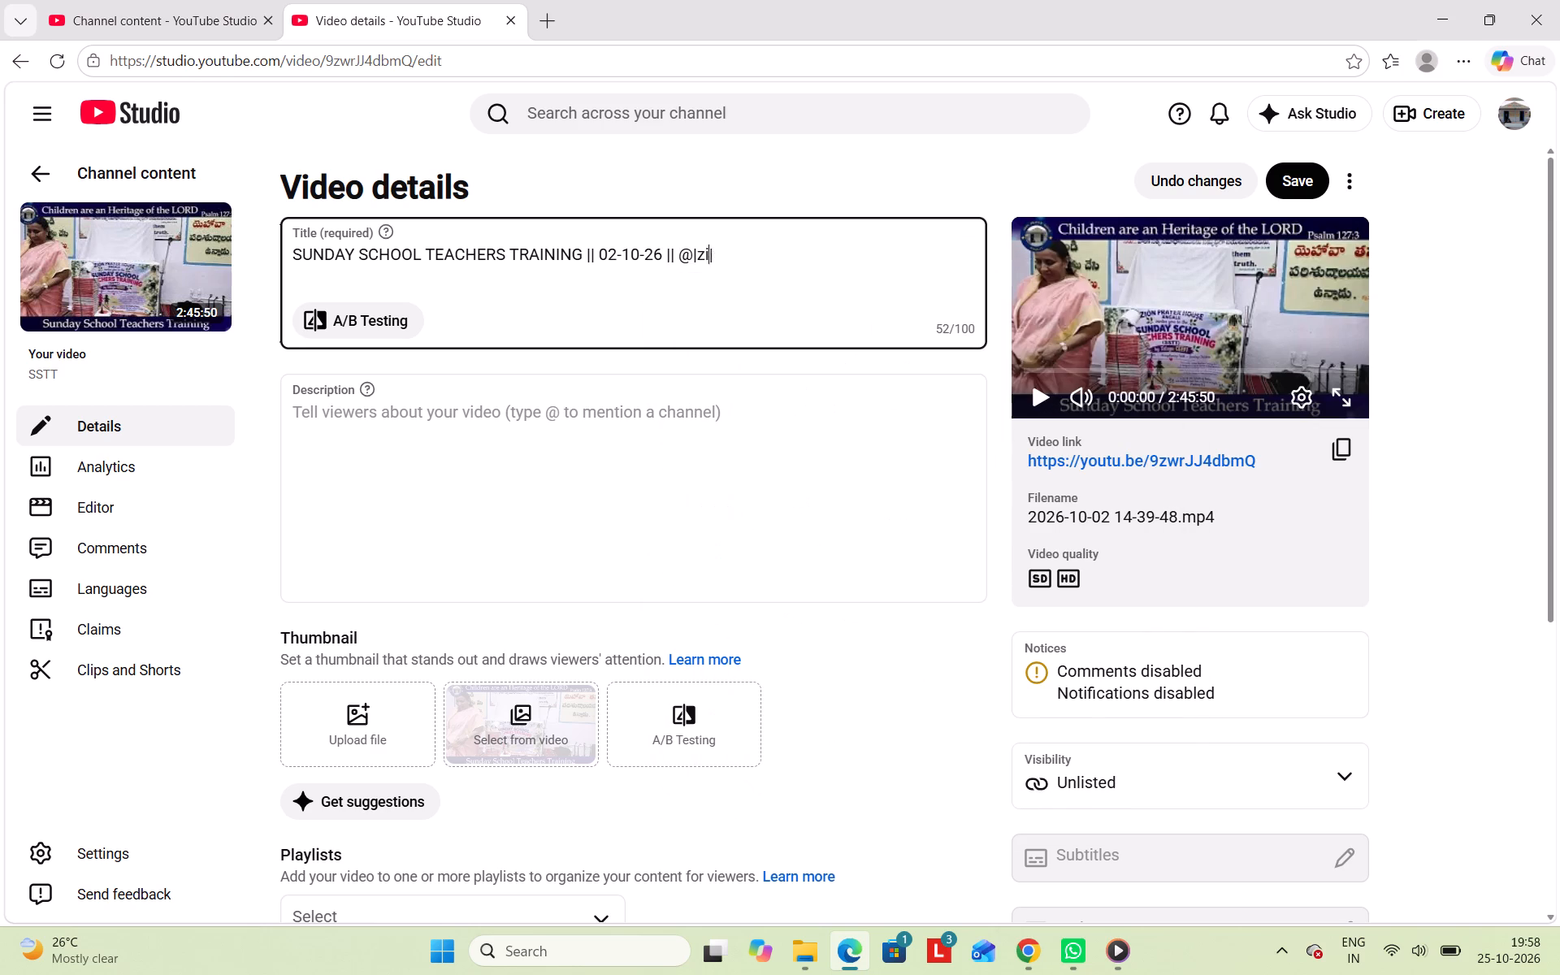
key(BackSpace)
key(BackSpace)
key(BackSpace)
key(space)
key(shift+super+F23)
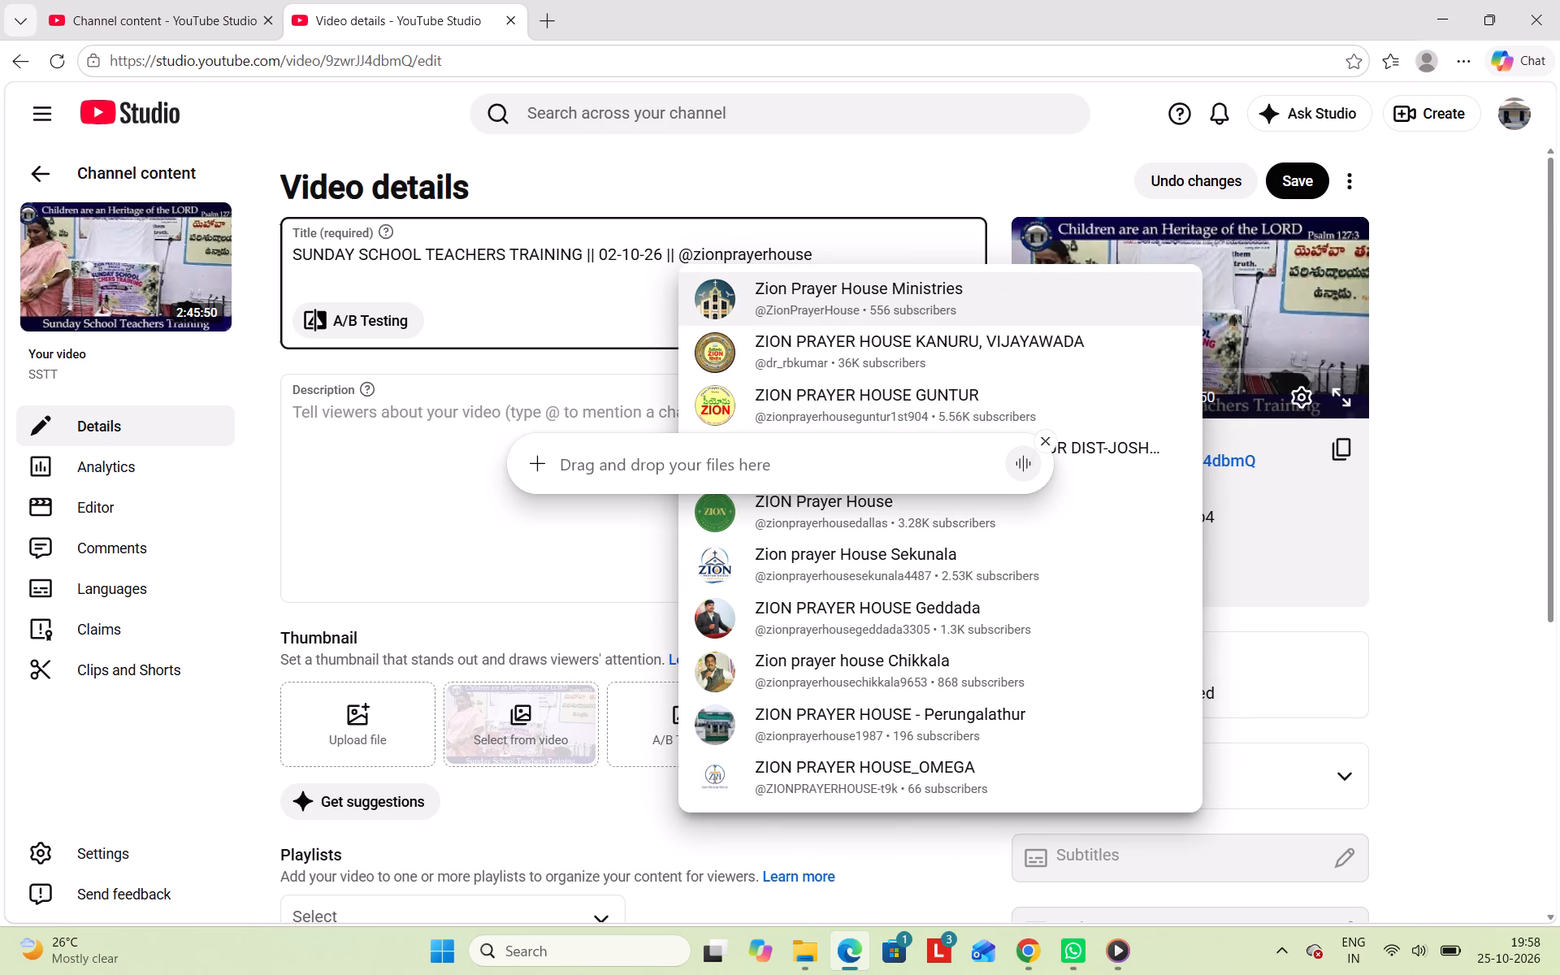
text(angall)
click(854, 301)
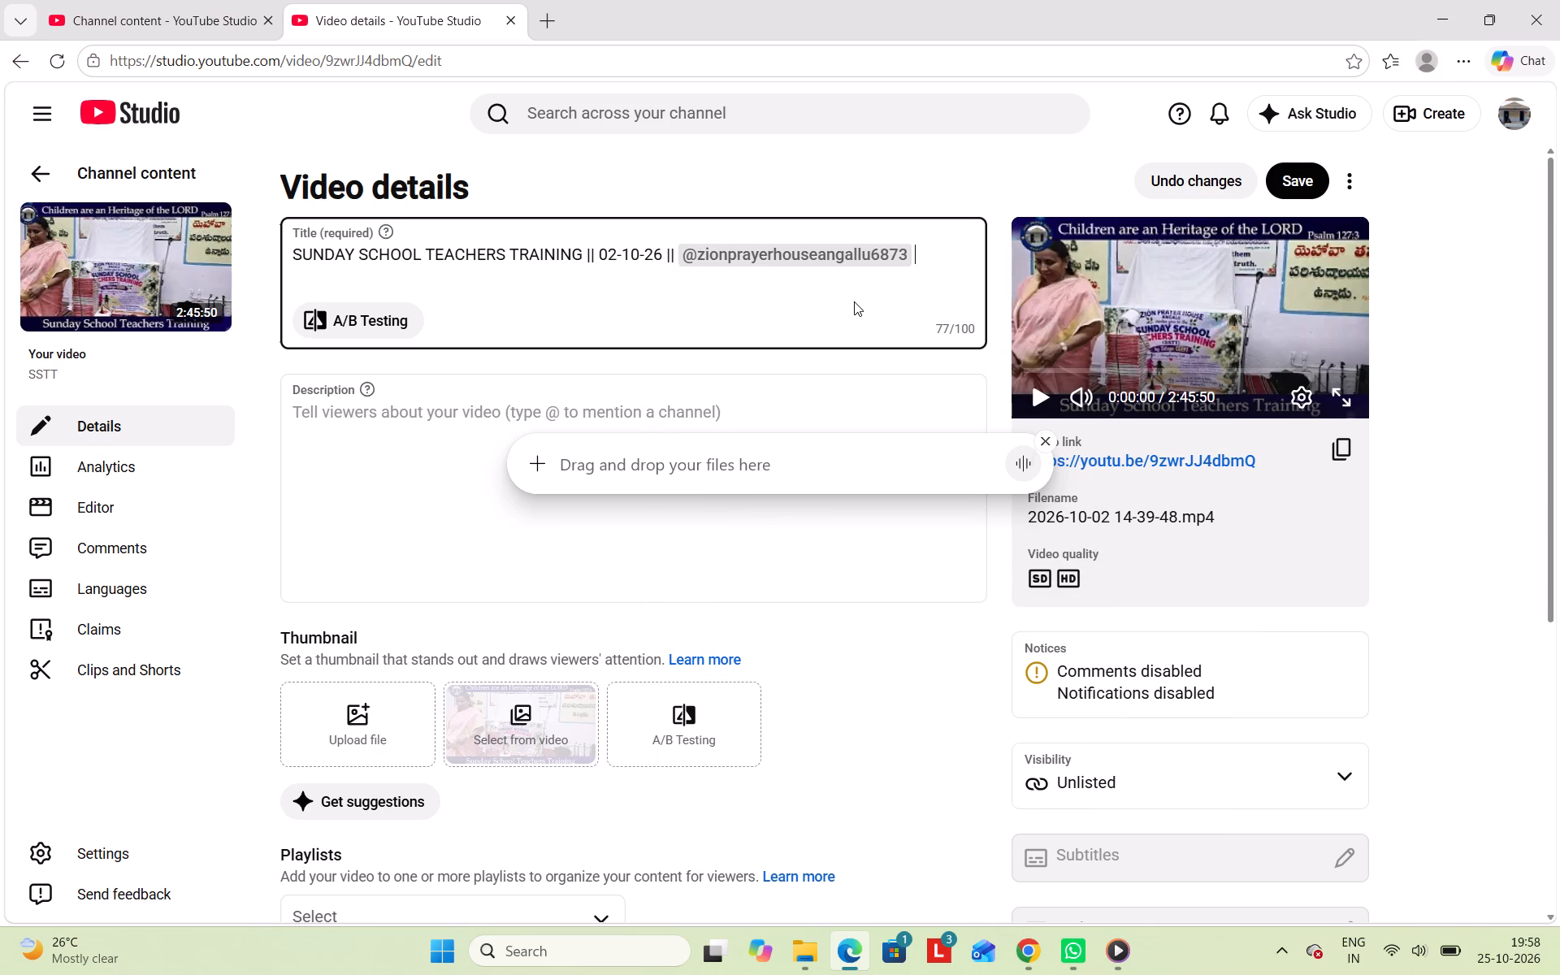
text(||)
Insert 2nd Session after TRAINING in the video title and save the video details.
click(578, 257)
key(space)
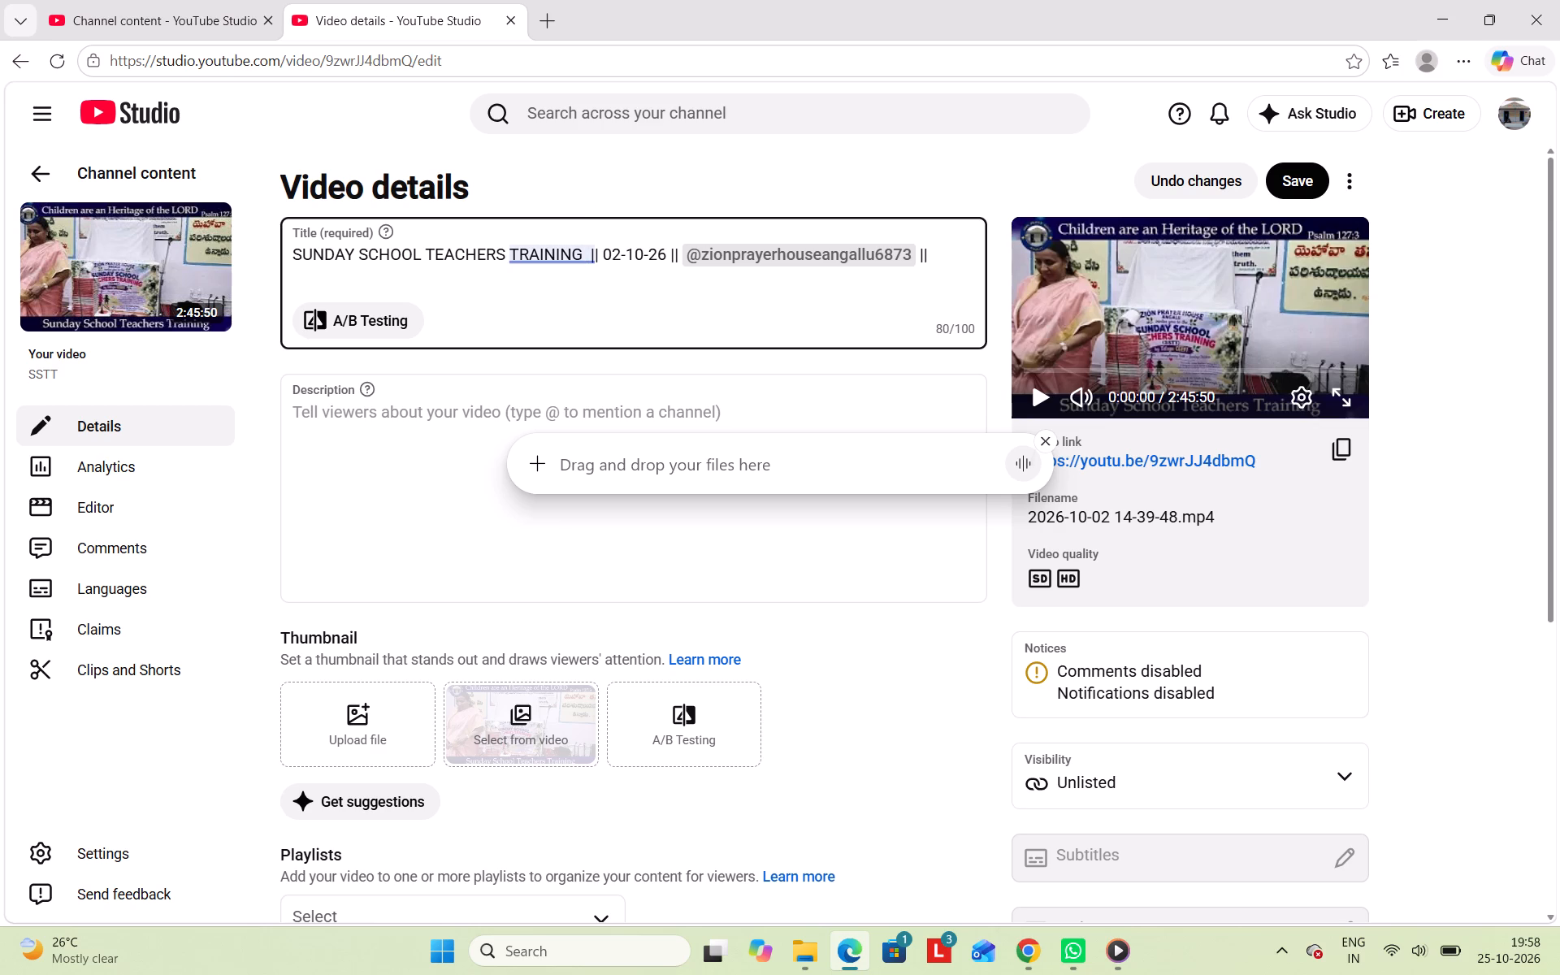
text(2nd)
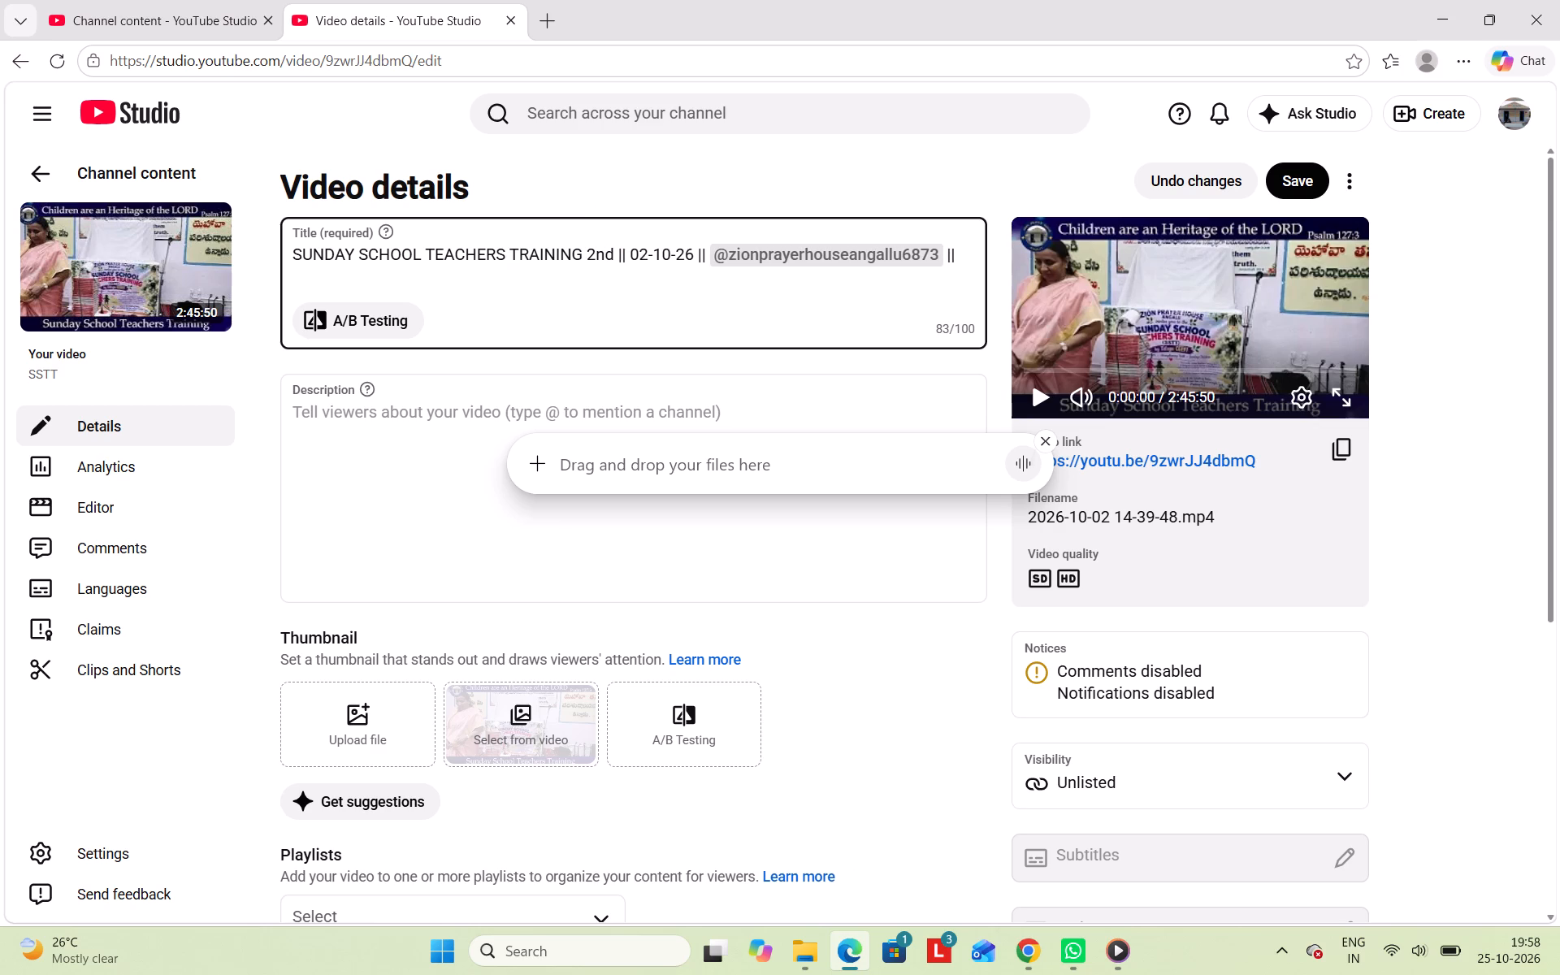
key(space)
text(Sess)
text(ion)
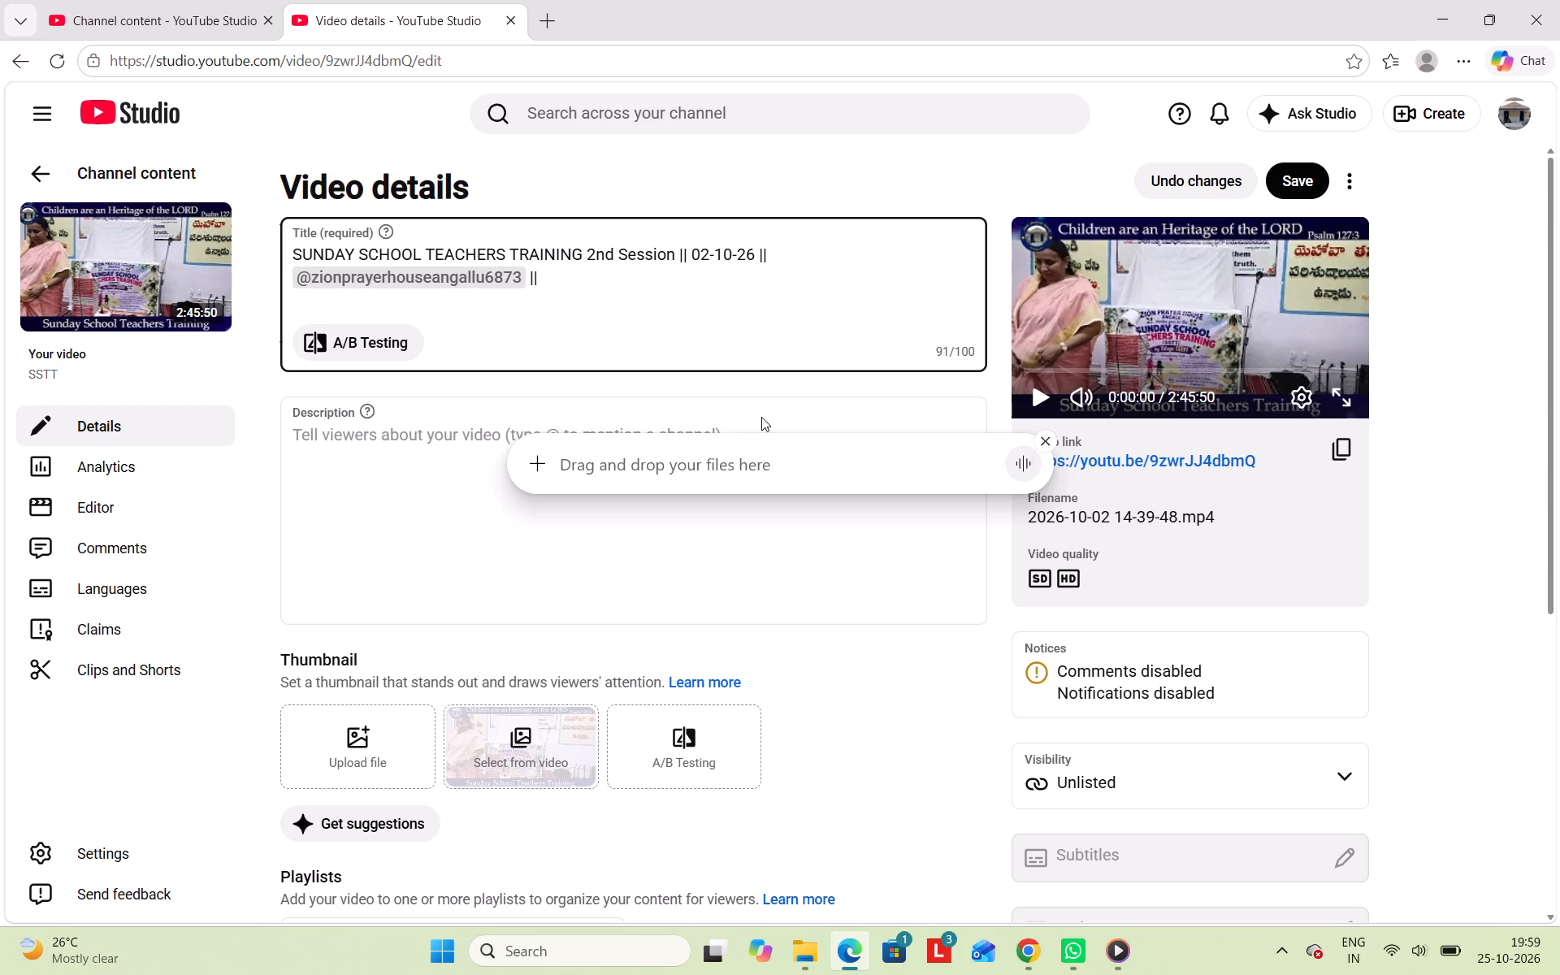
click(1298, 175)
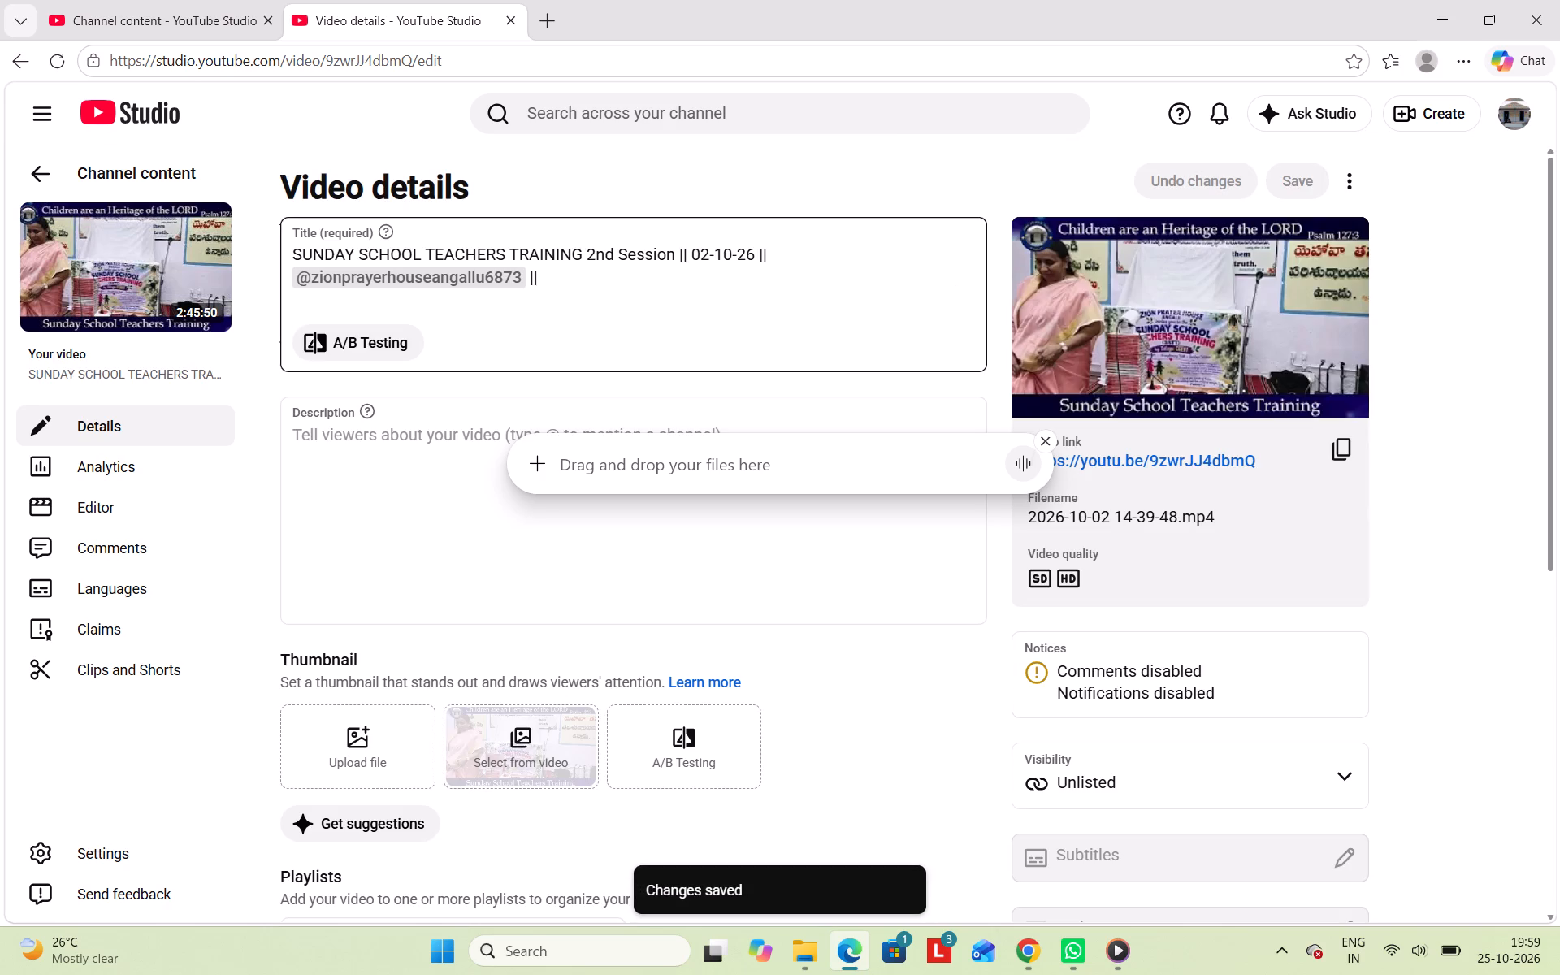
Start a custom thumbnail upload and look for an image in the OneDrive Pictures, PRISM Lens and Live Pictures folders.
scroll(722, 498, down, 2)
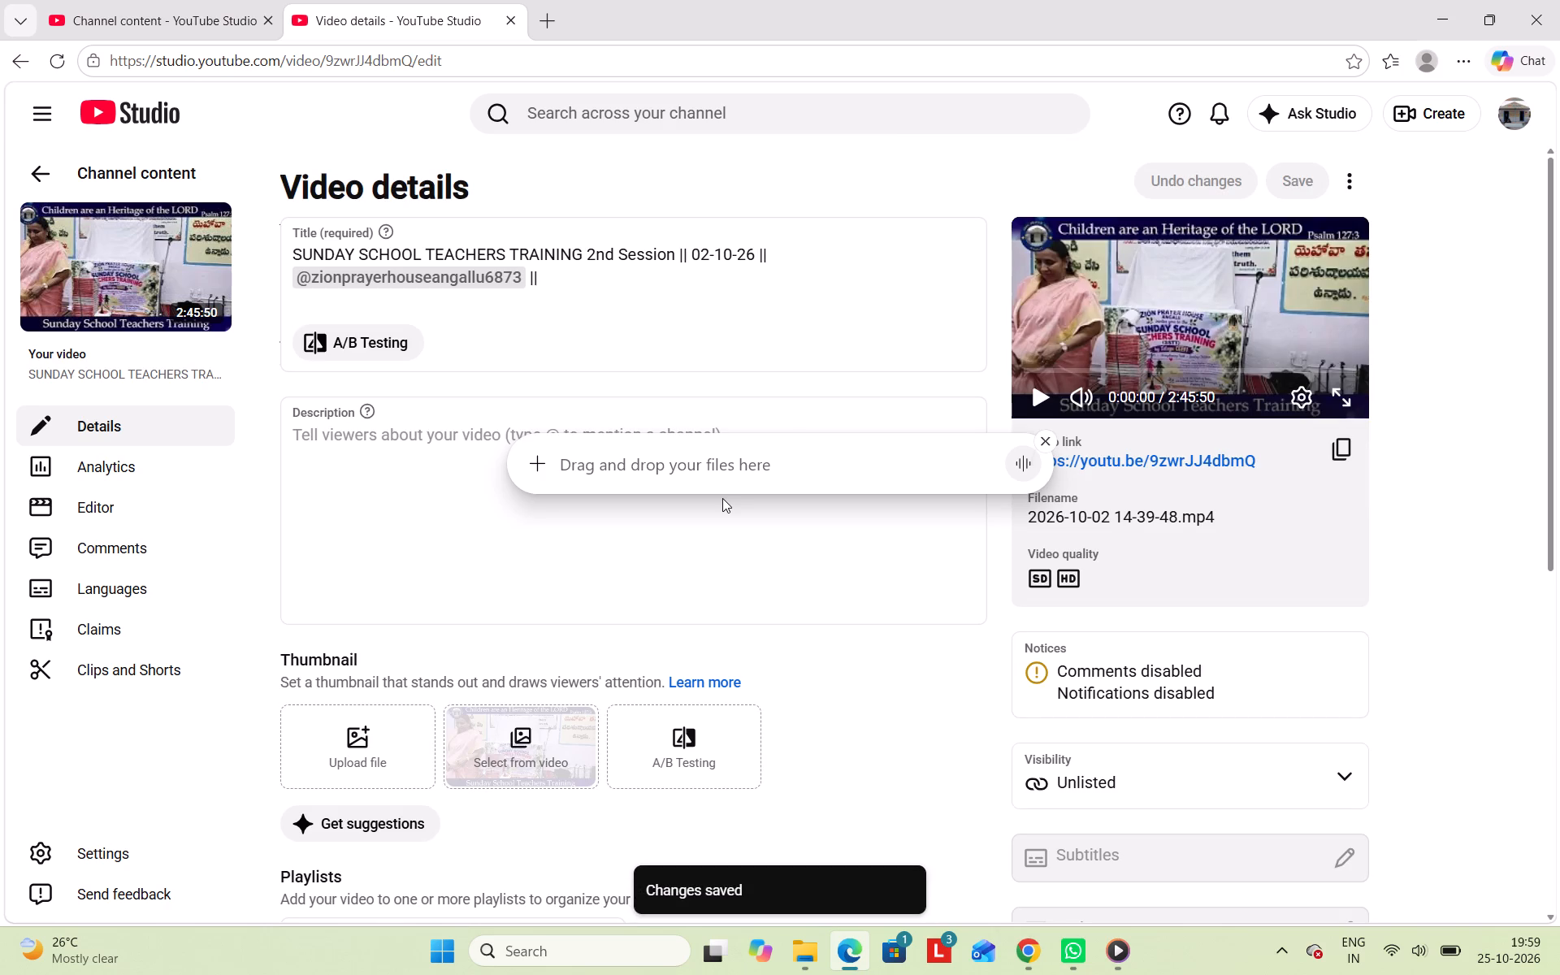
click(356, 743)
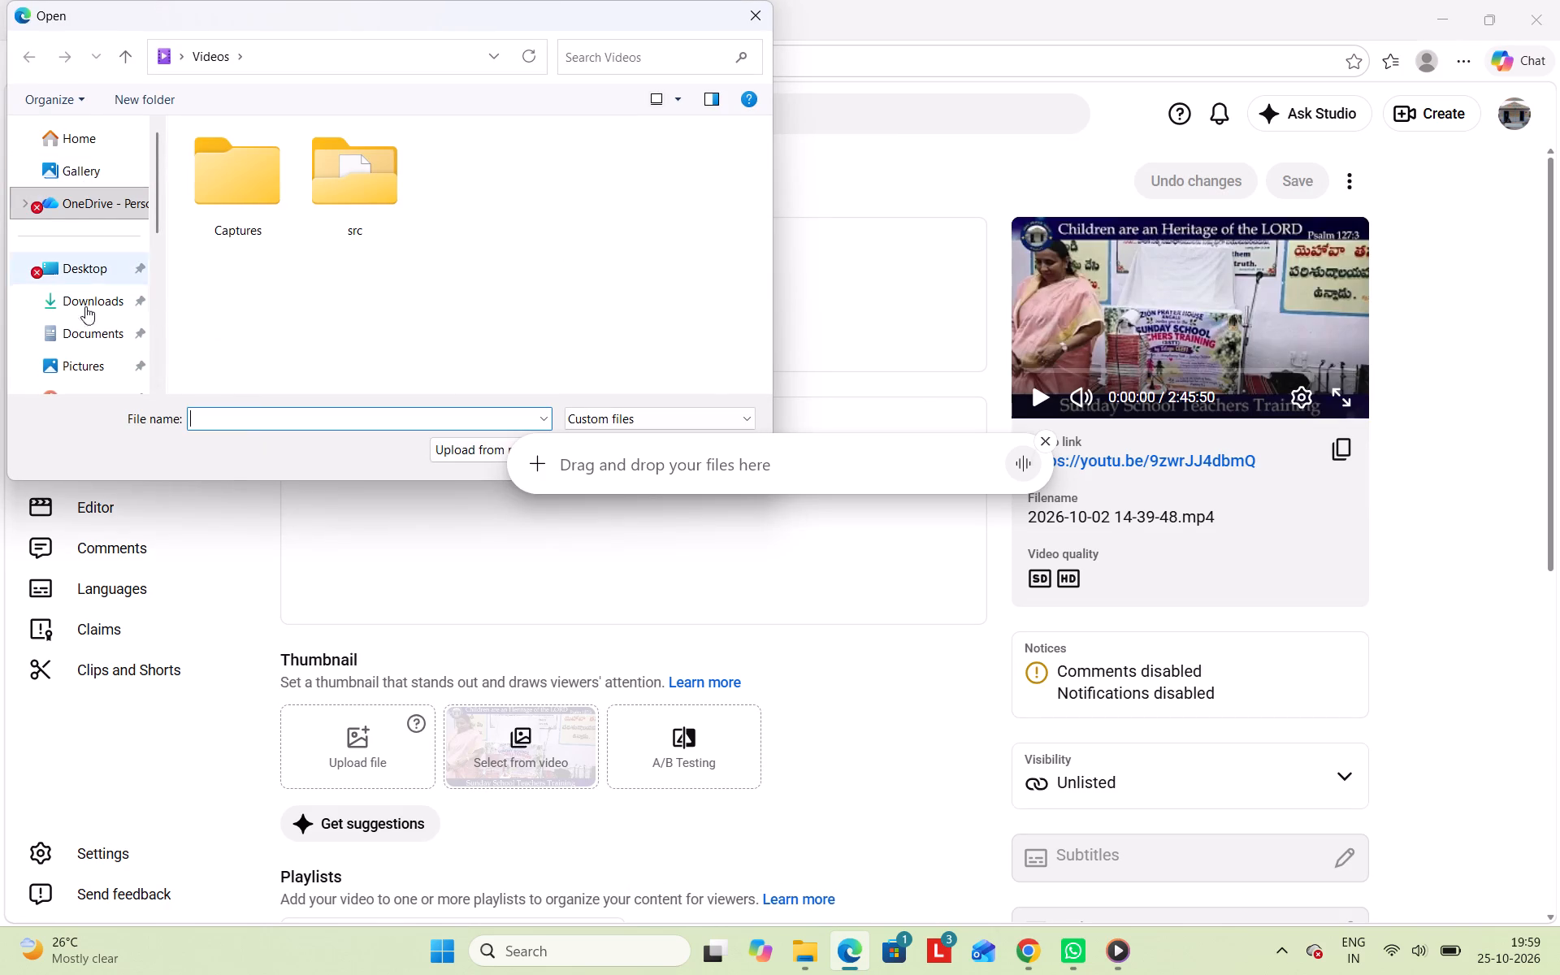
scroll(90, 349, down, 1)
click(90, 349)
click(91, 356)
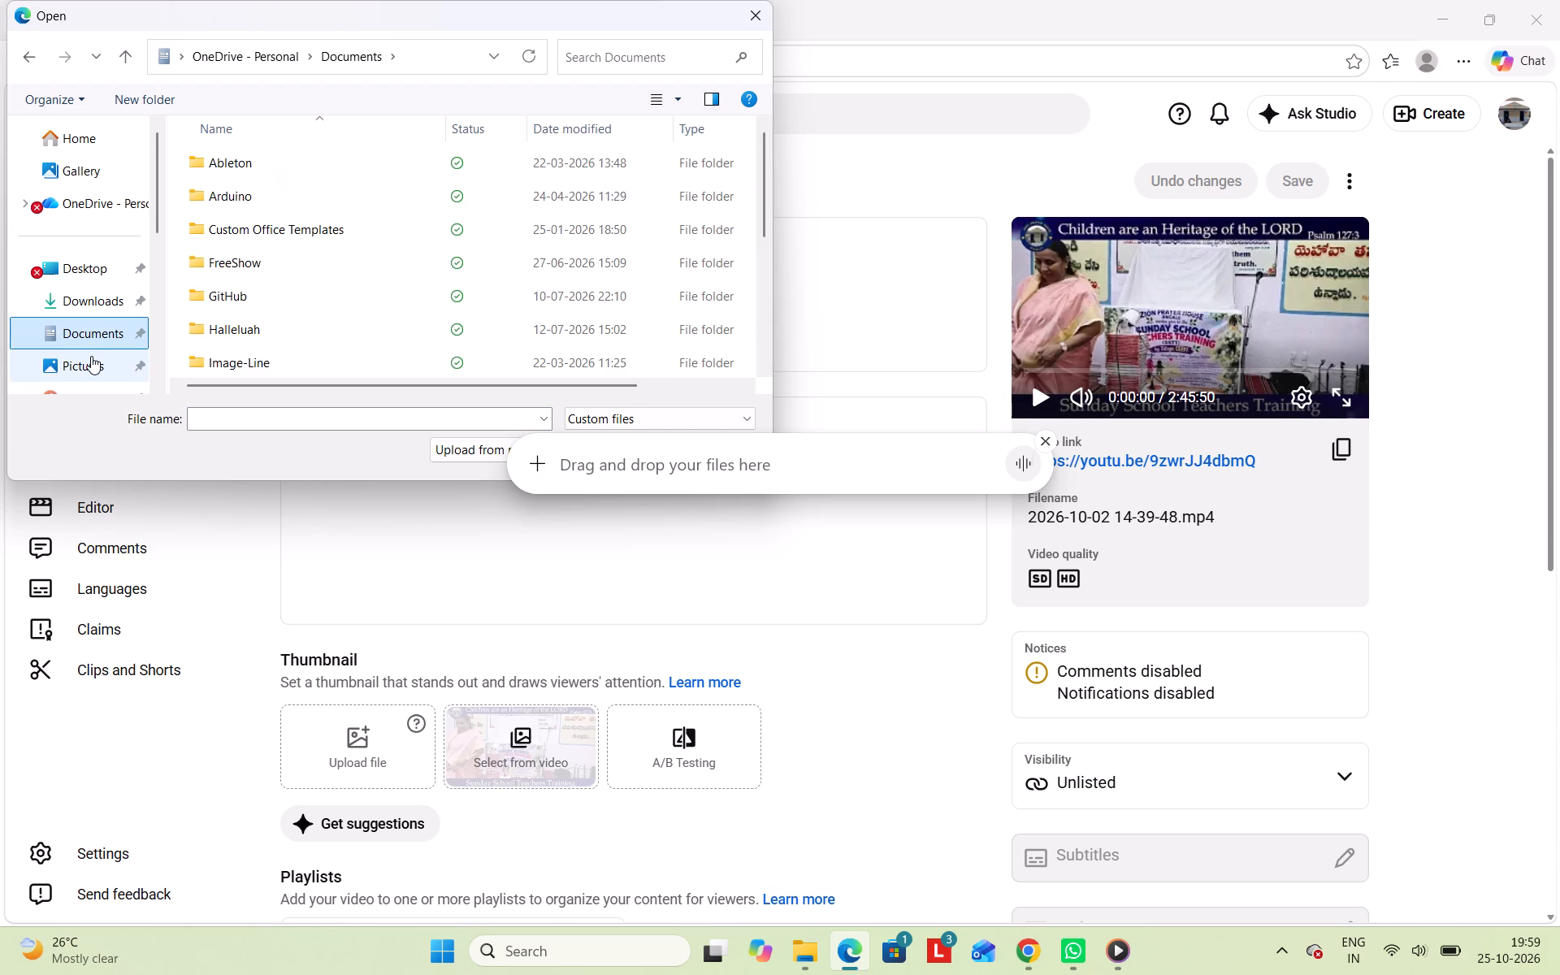
double_click(238, 203)
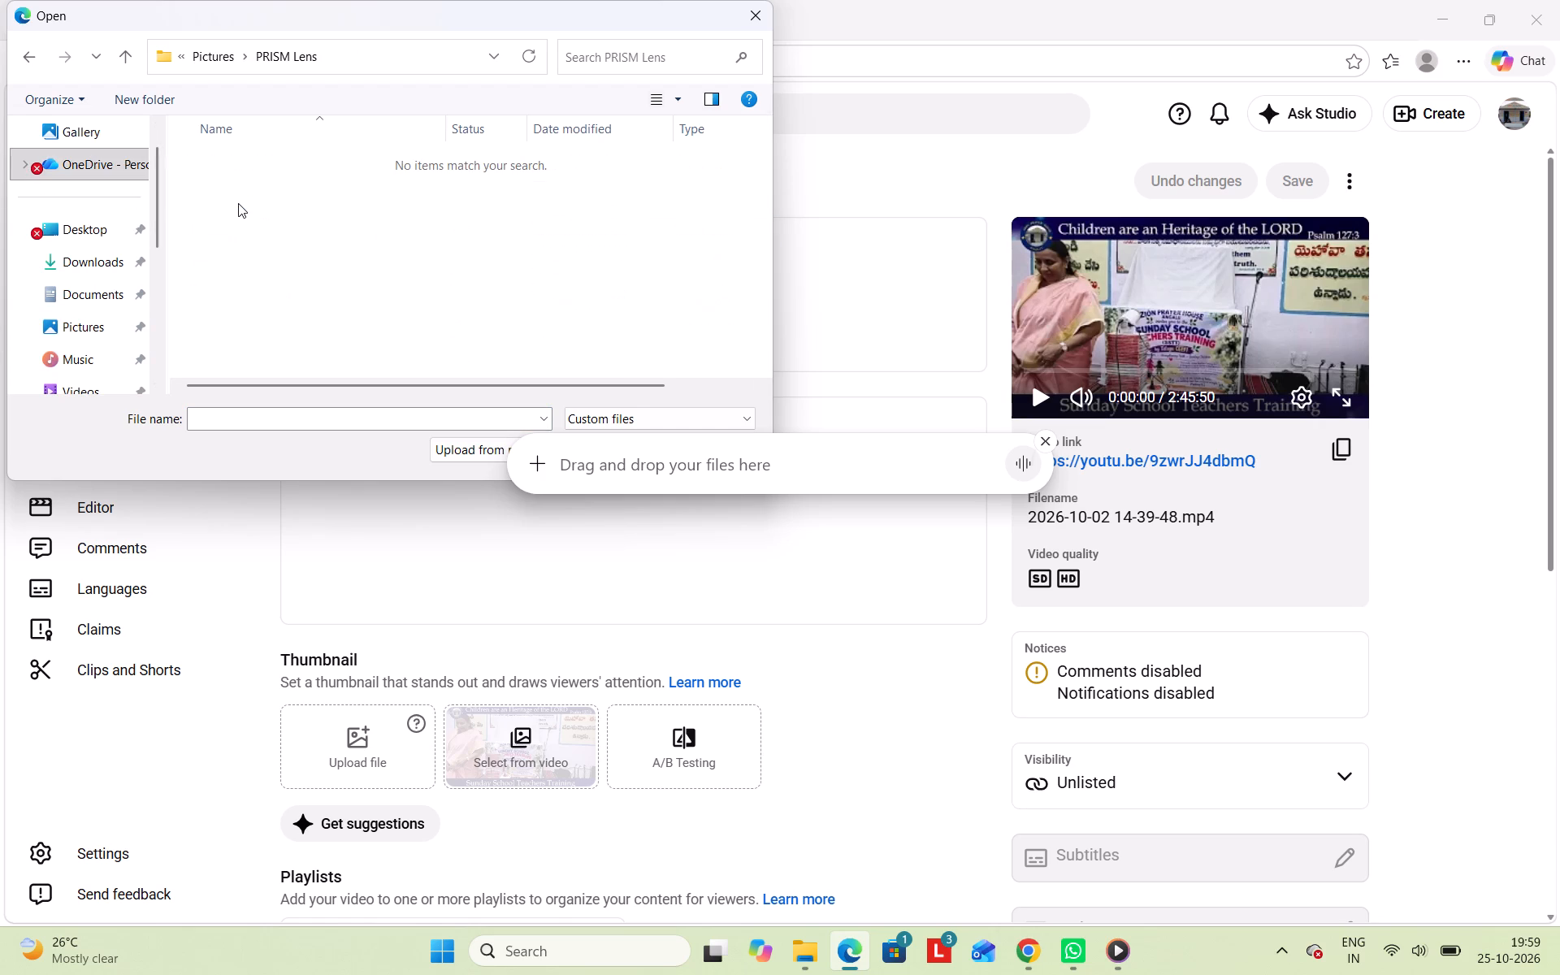
key(BackSpace)
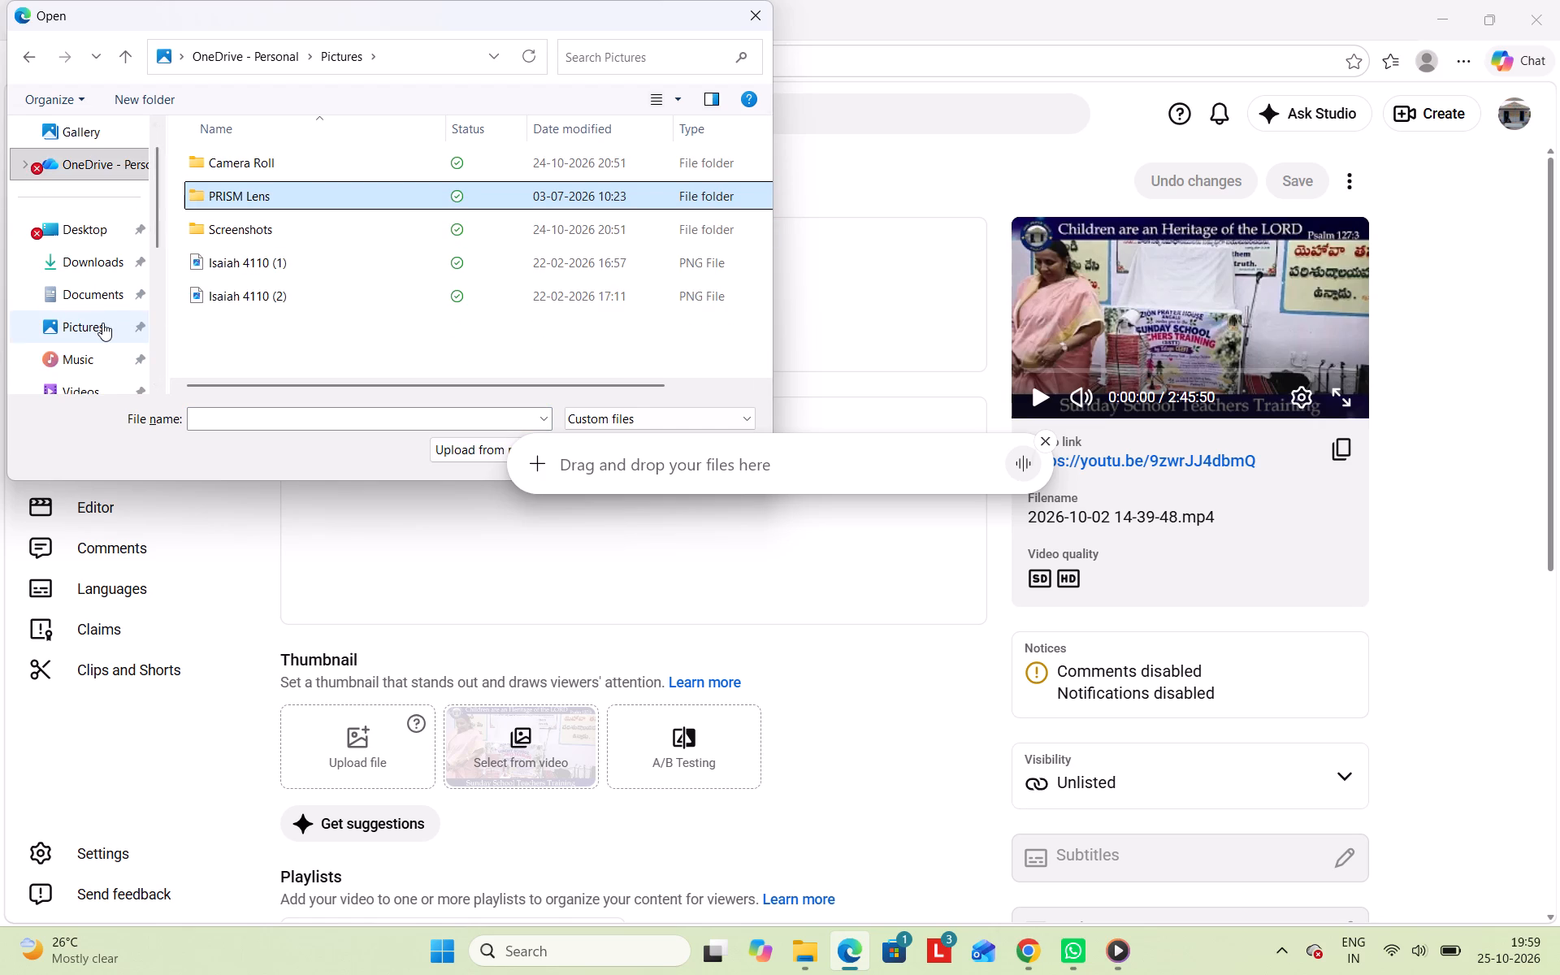
scroll(102, 323, down, 1)
click(100, 262)
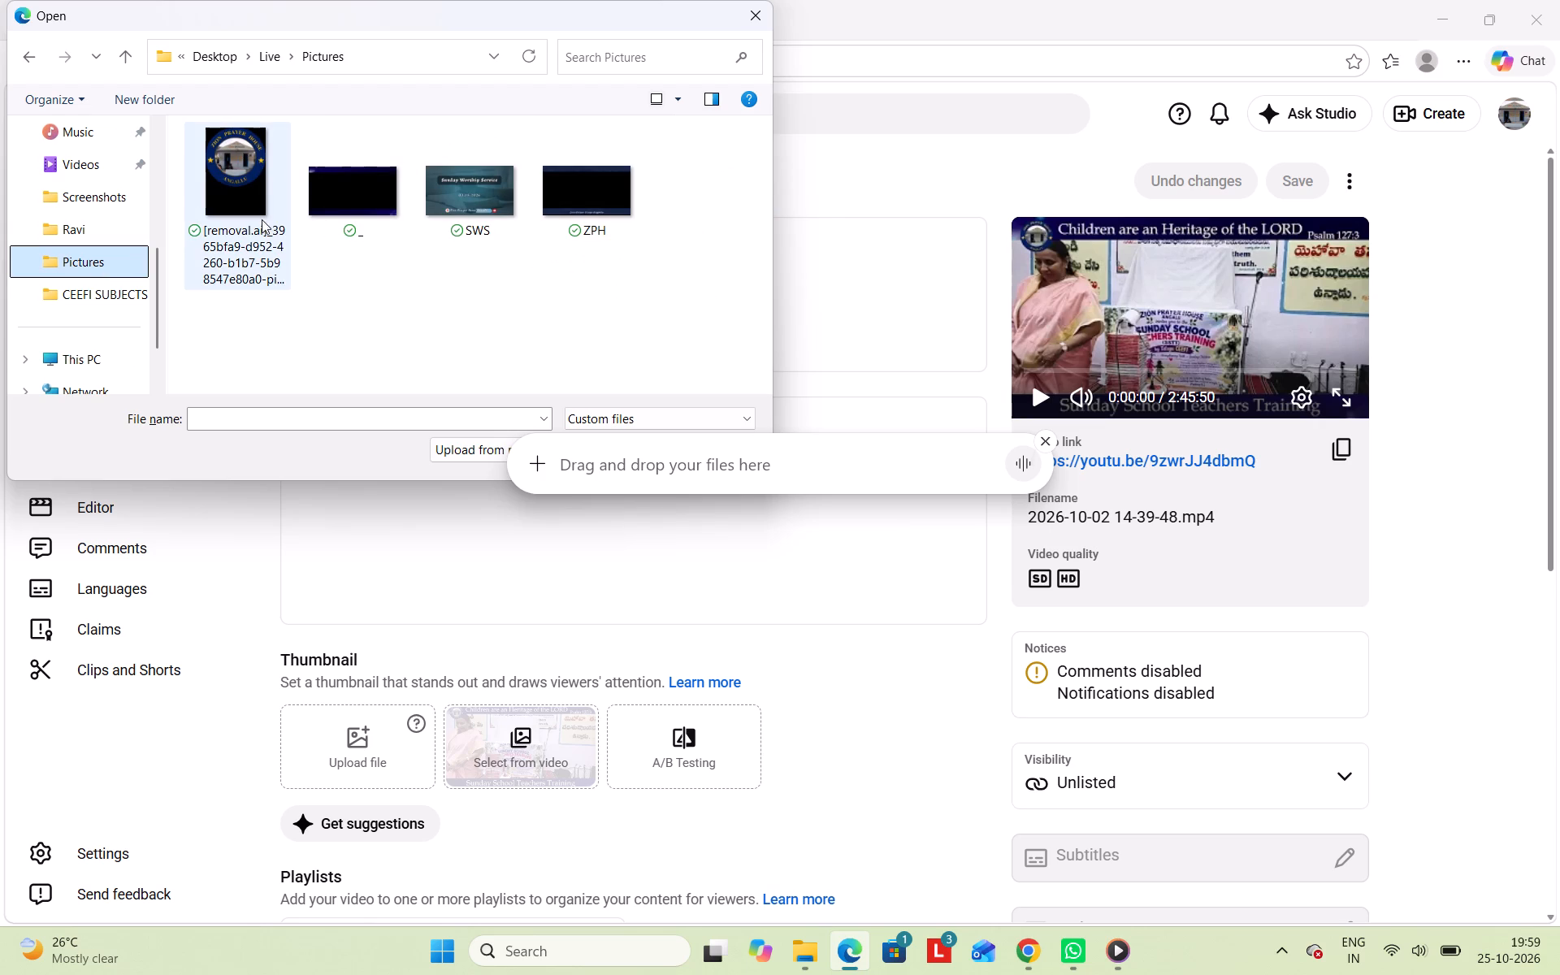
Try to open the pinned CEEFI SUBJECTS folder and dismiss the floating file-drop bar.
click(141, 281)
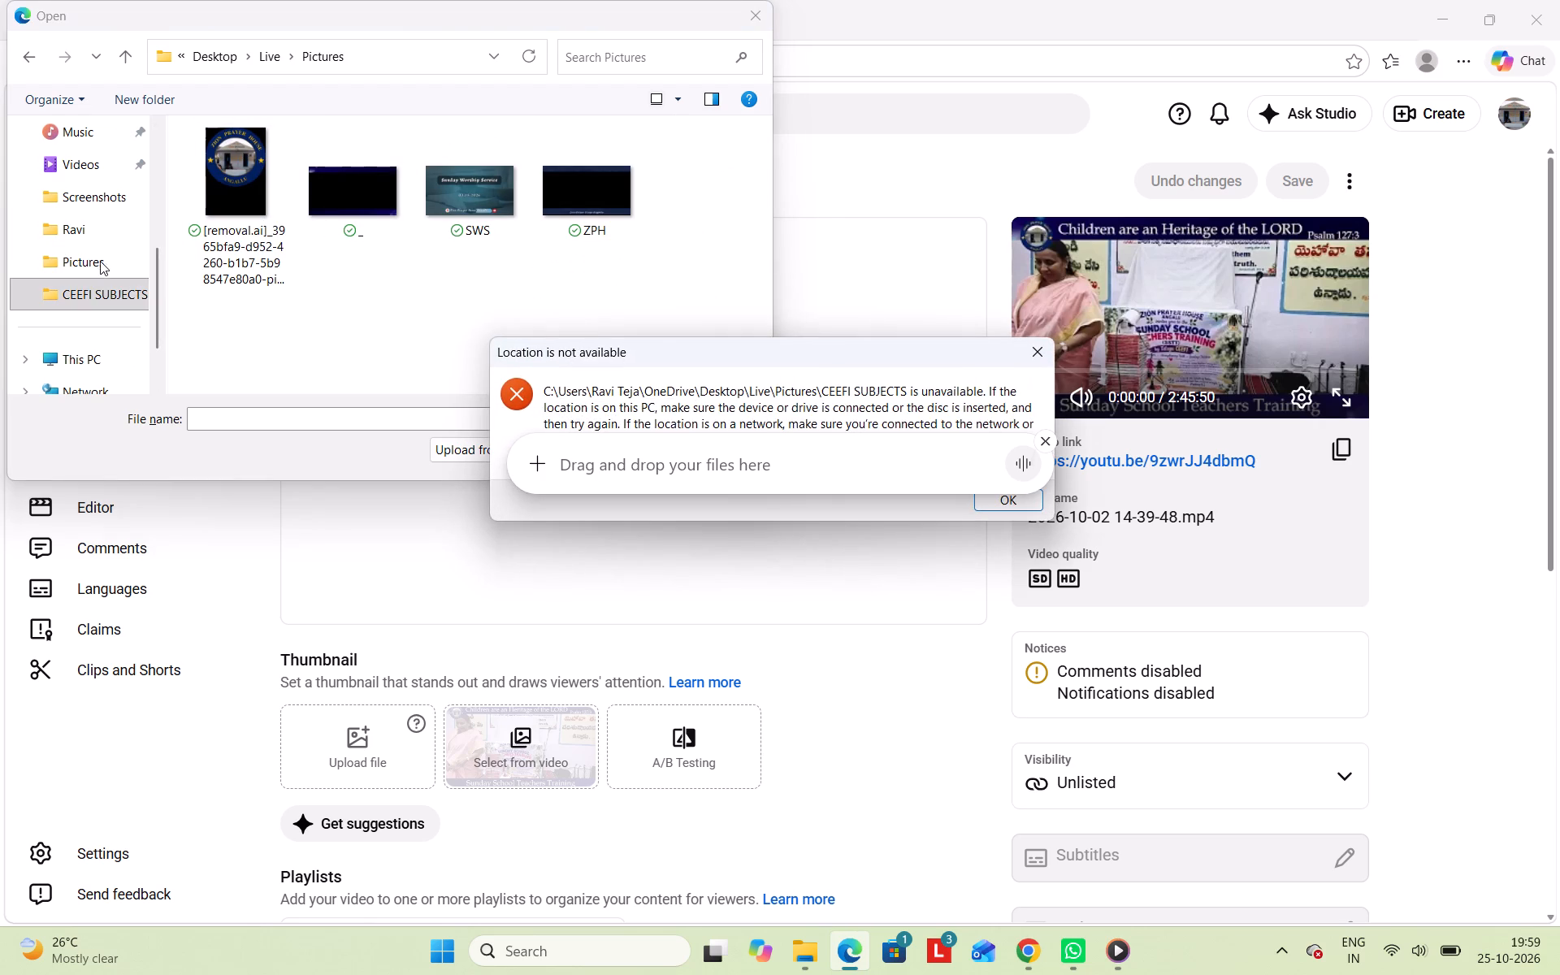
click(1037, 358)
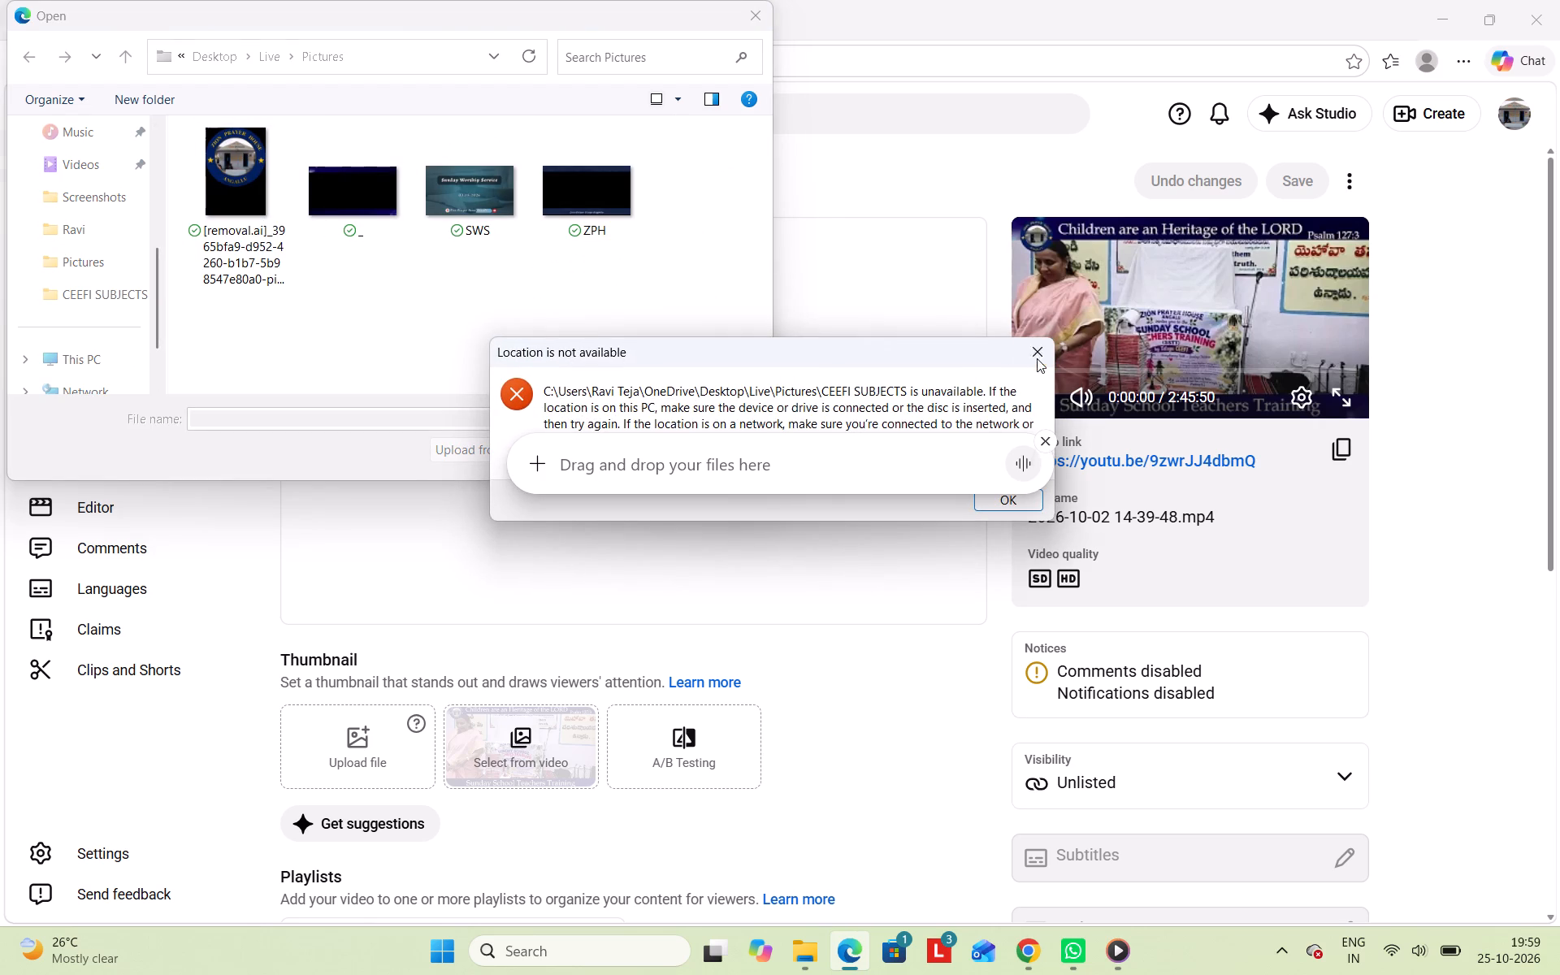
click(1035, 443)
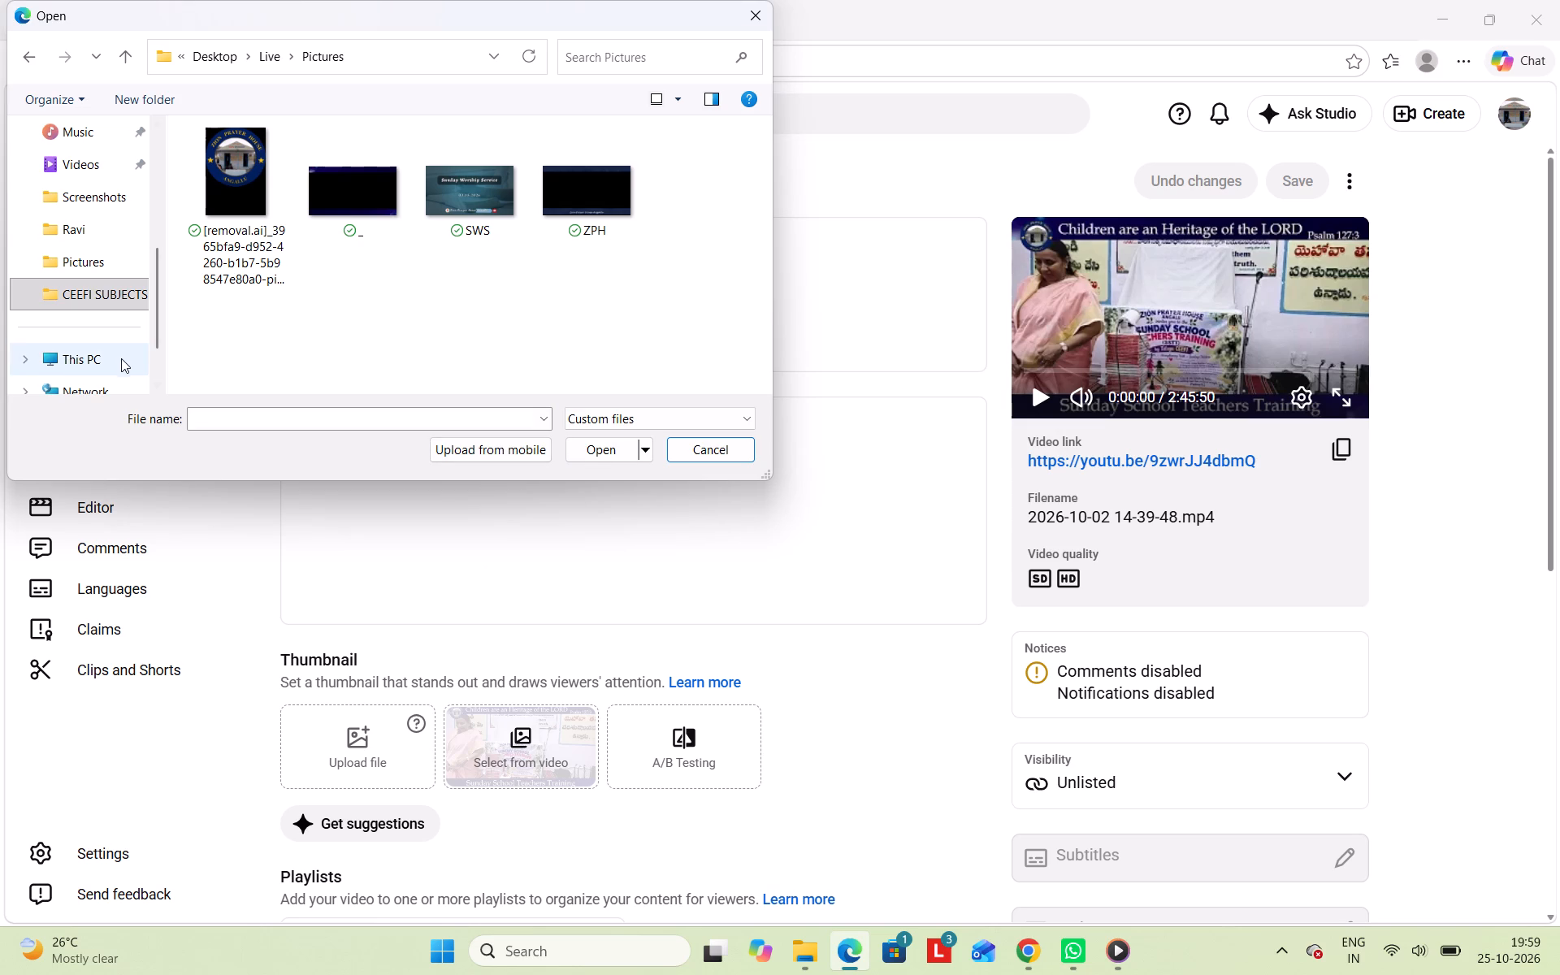
Look through the Gallery images for a suitable thumbnail.
scroll(121, 353, down, 1)
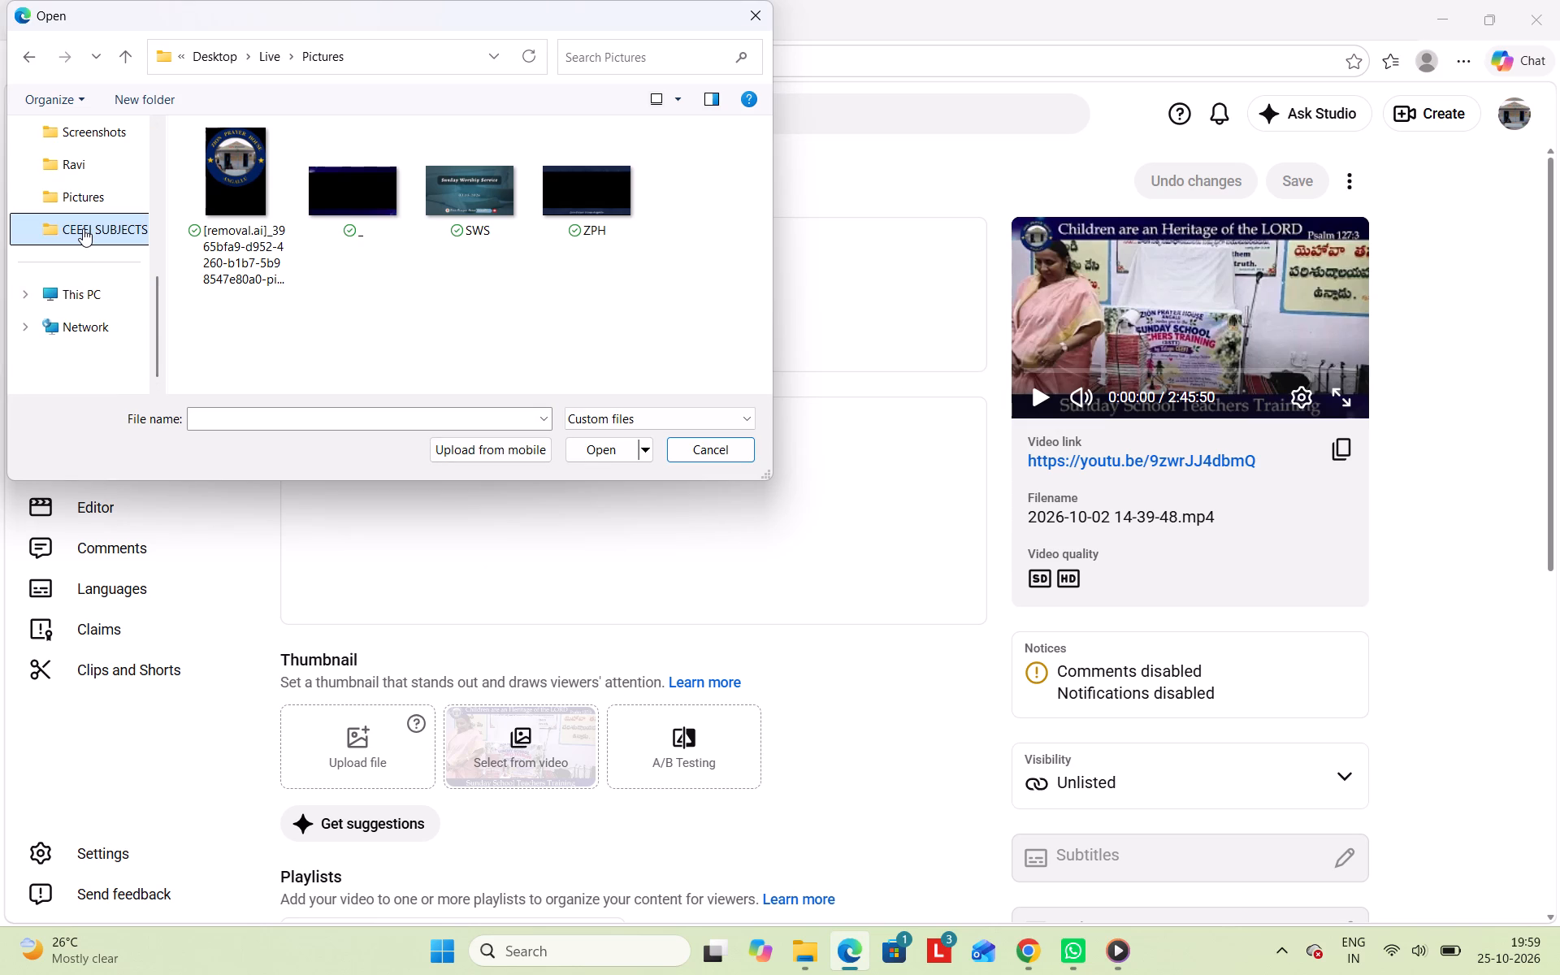
scroll(83, 228, up, 2)
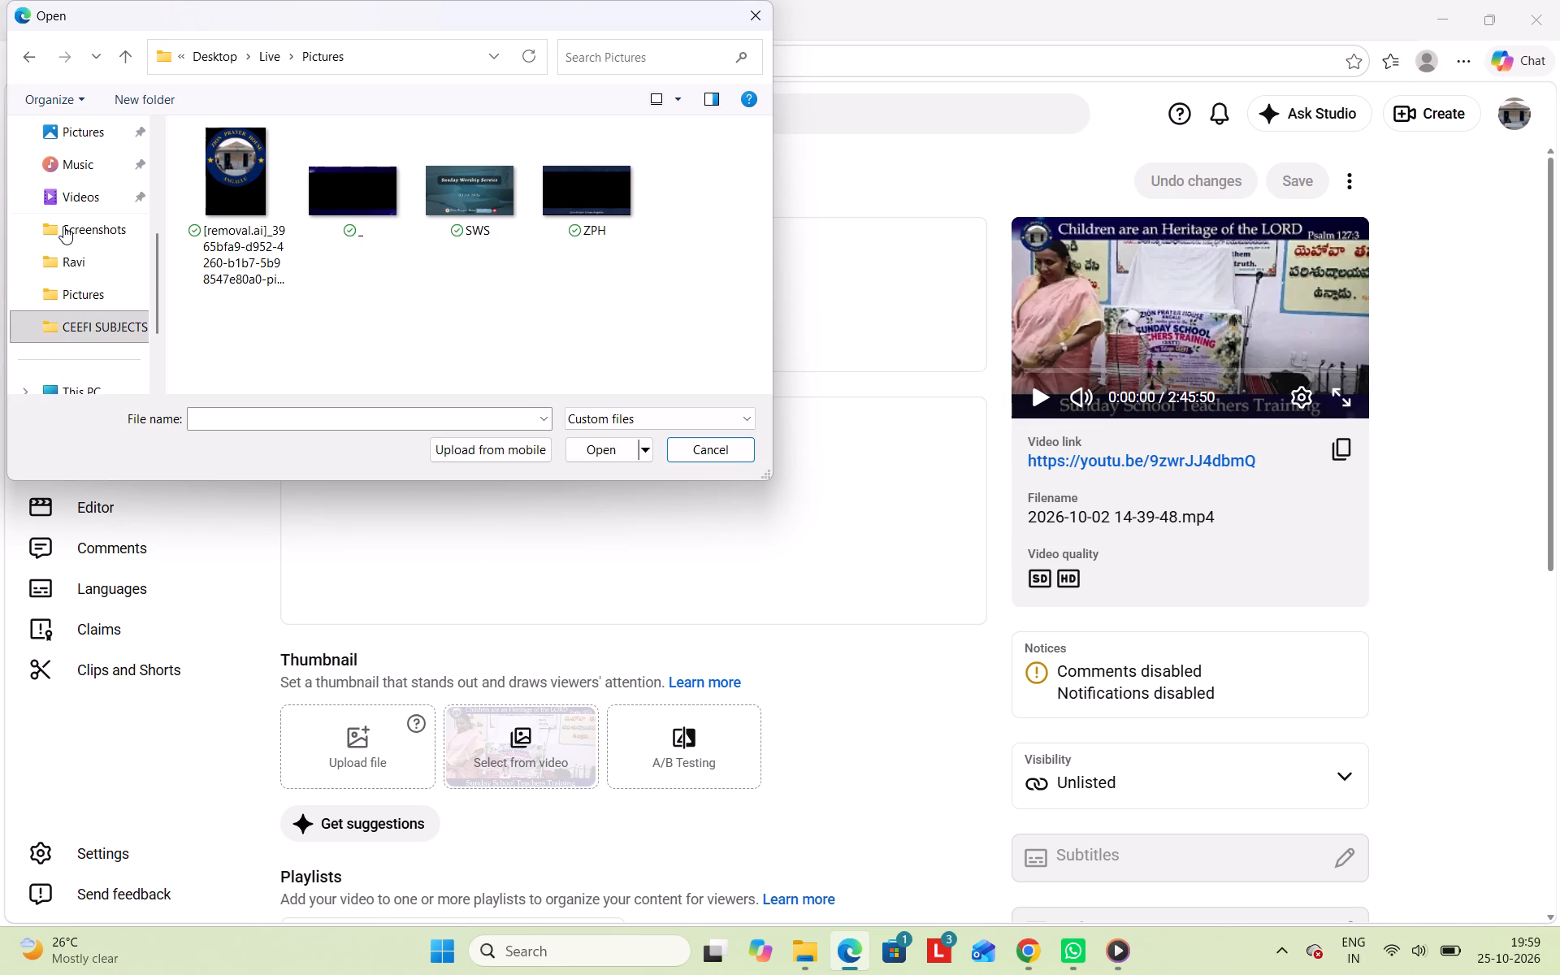
scroll(63, 226, up, 7)
click(100, 187)
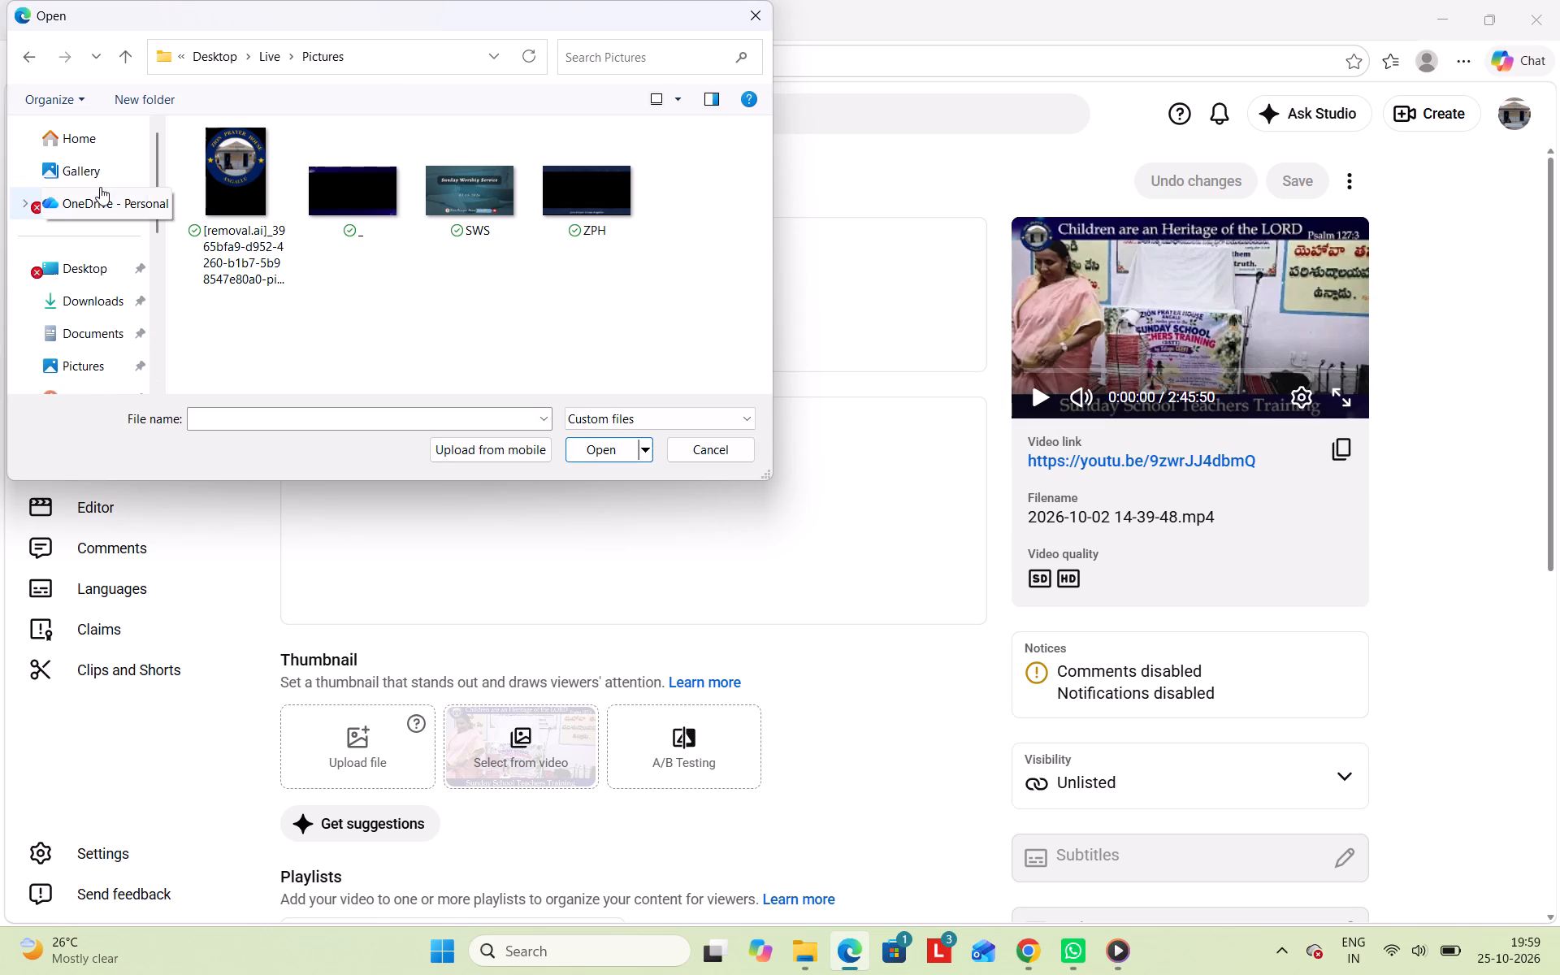
click(80, 170)
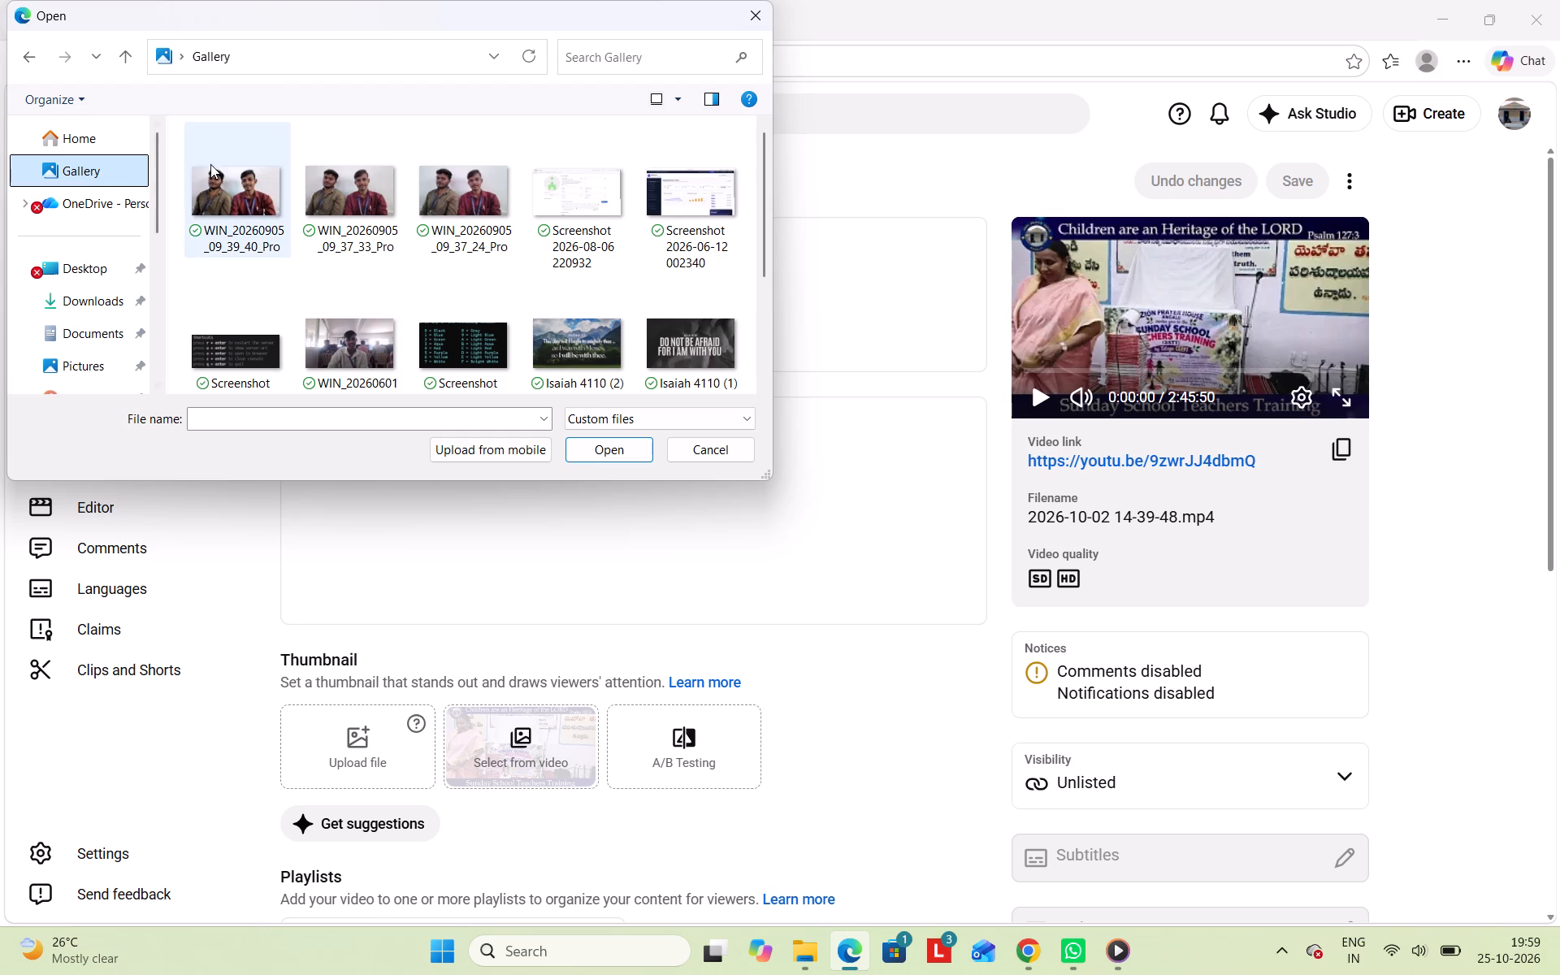
scroll(379, 249, down, 2)
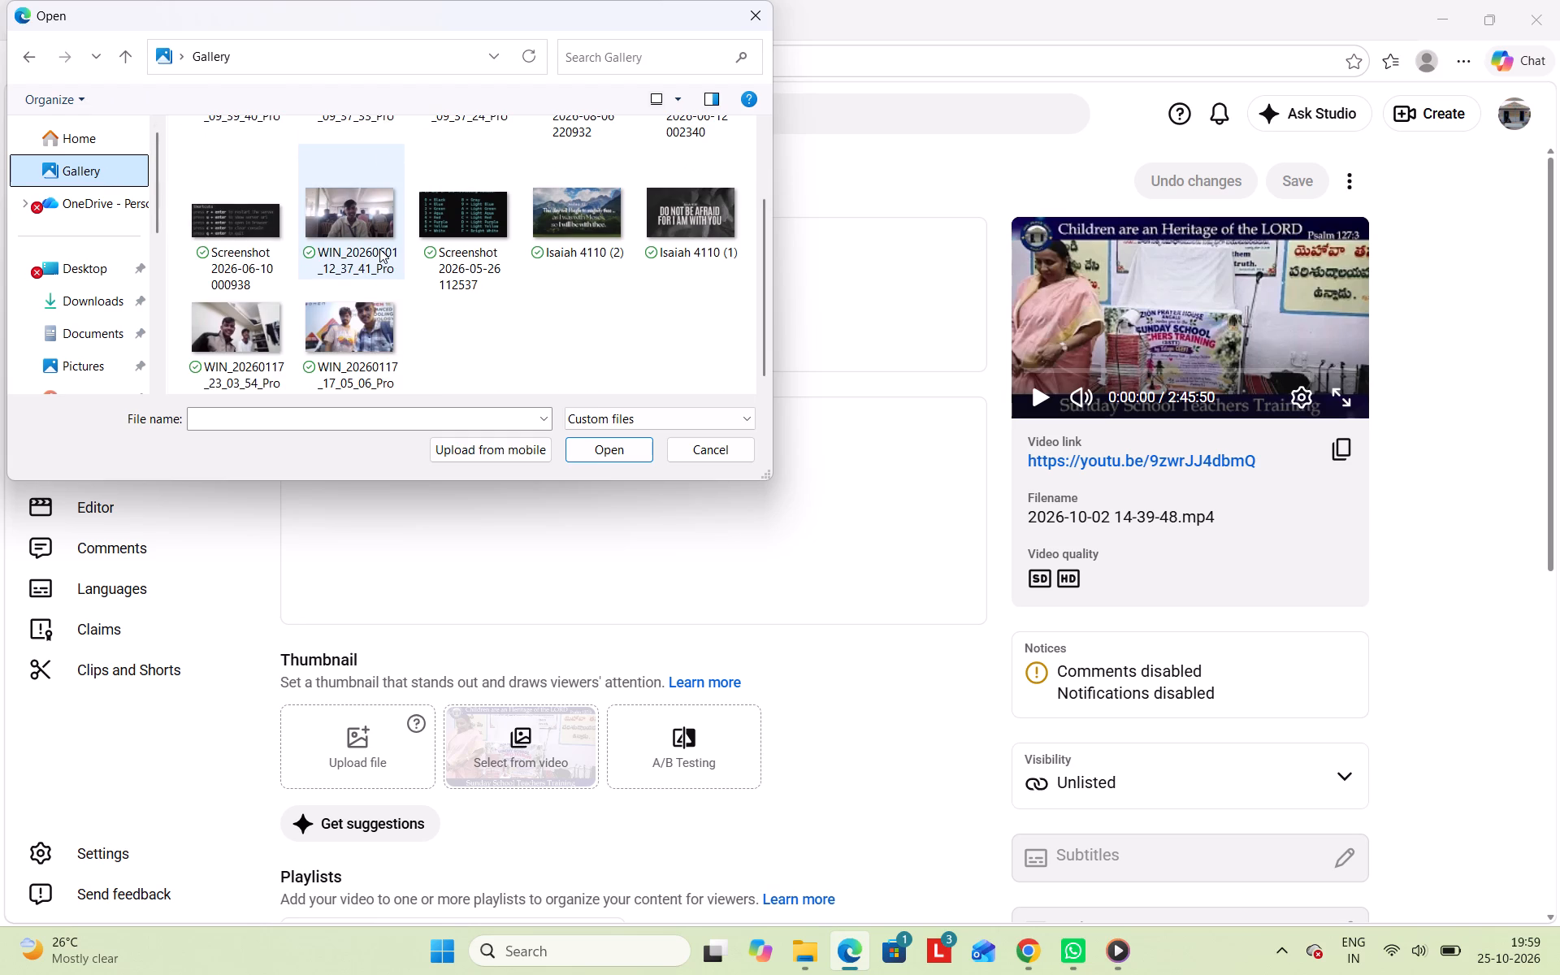
Look through the Home location's folders and recent files for a suitable thumbnail image.
click(72, 127)
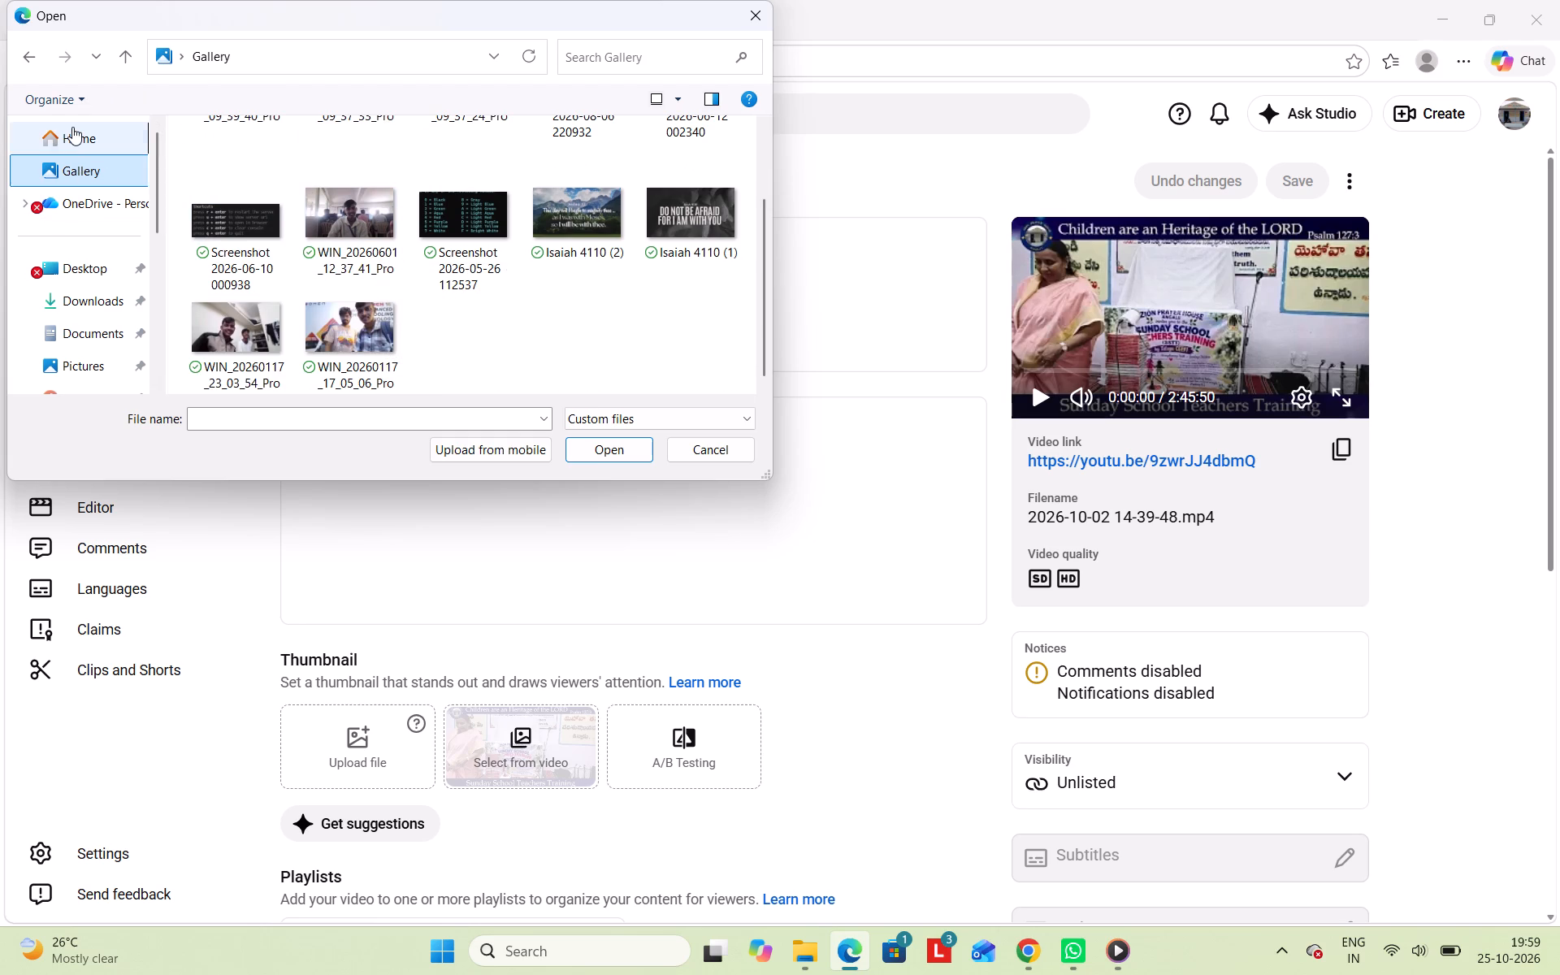
scroll(98, 258, down, 1)
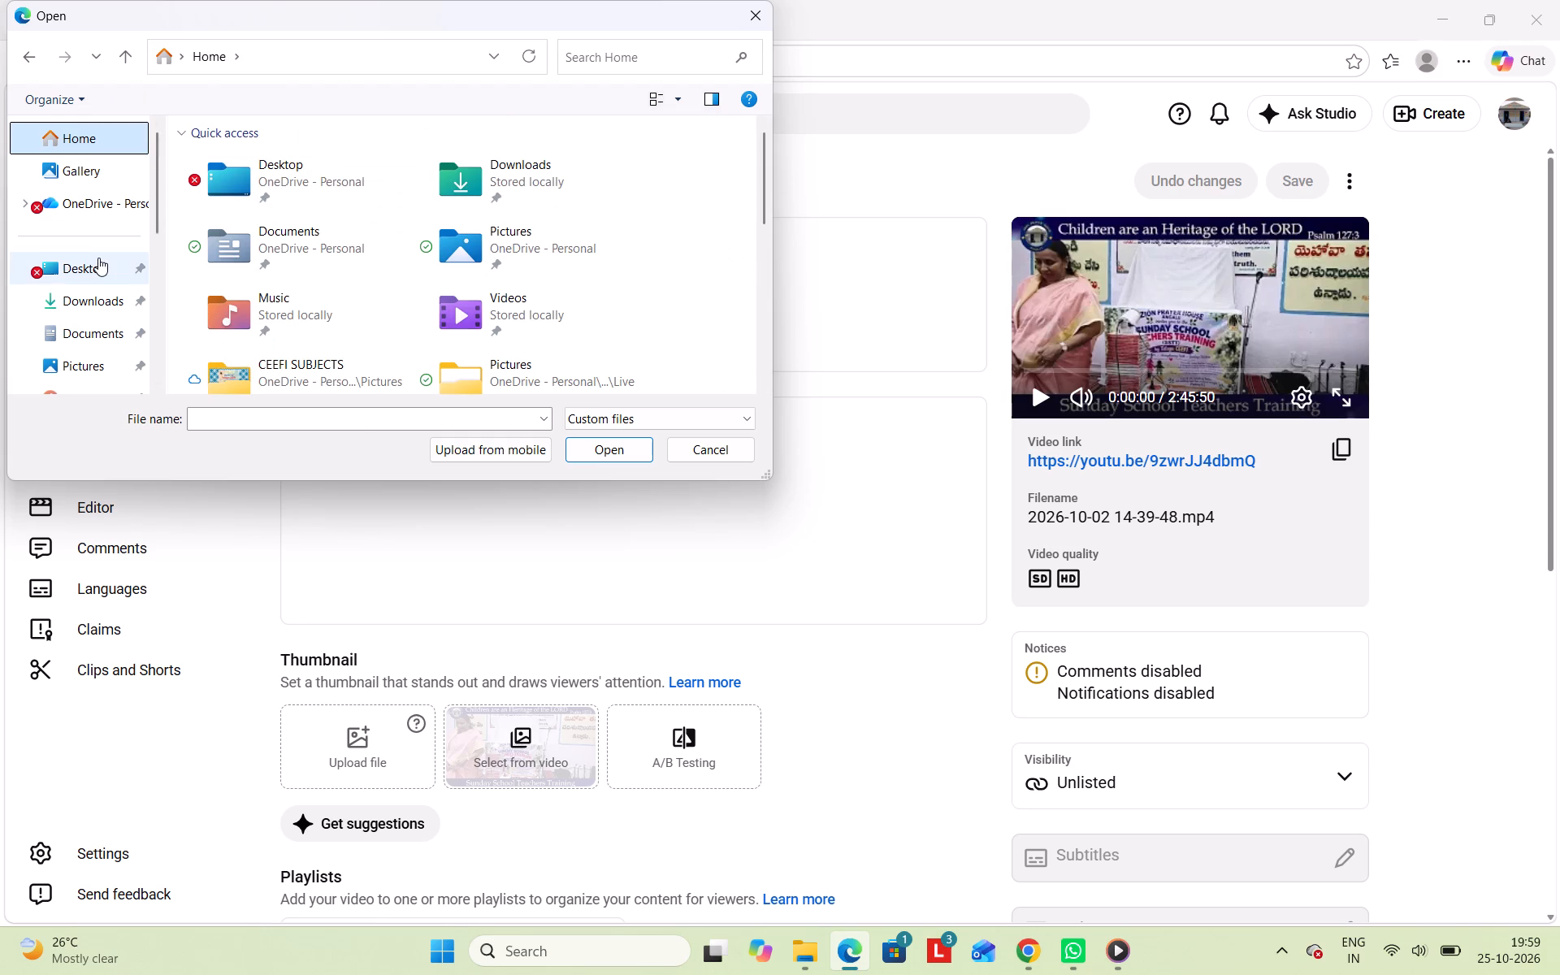
scroll(334, 282, down, 2)
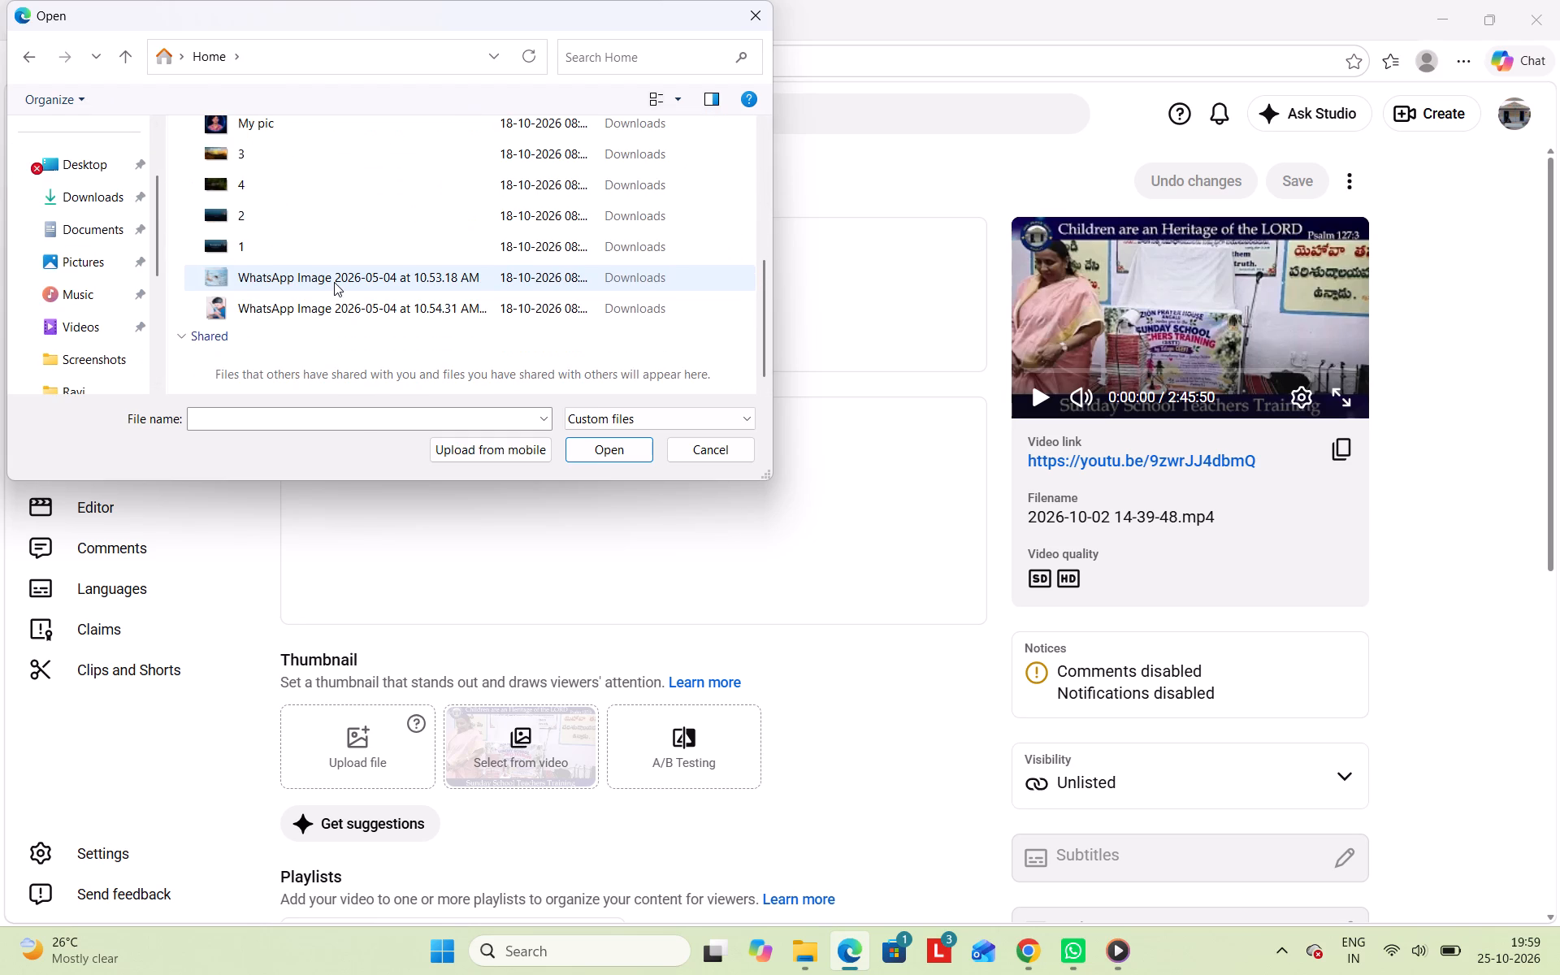
scroll(334, 282, down, 1)
scroll(106, 337, down, 1)
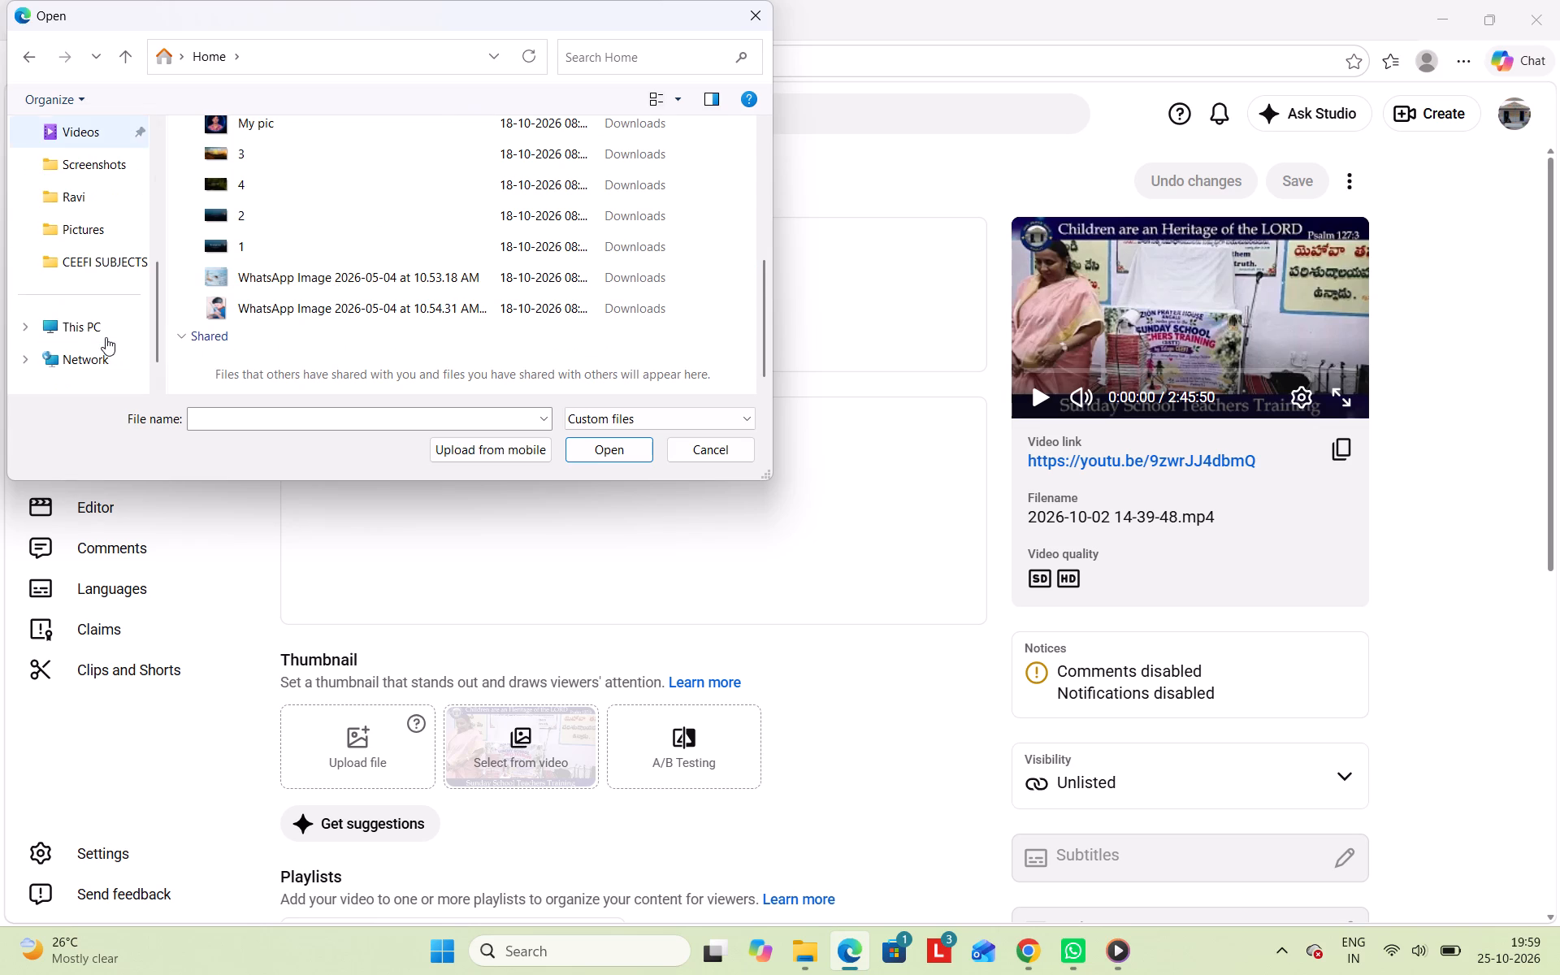
scroll(106, 337, down, 1)
scroll(106, 337, up, 2)
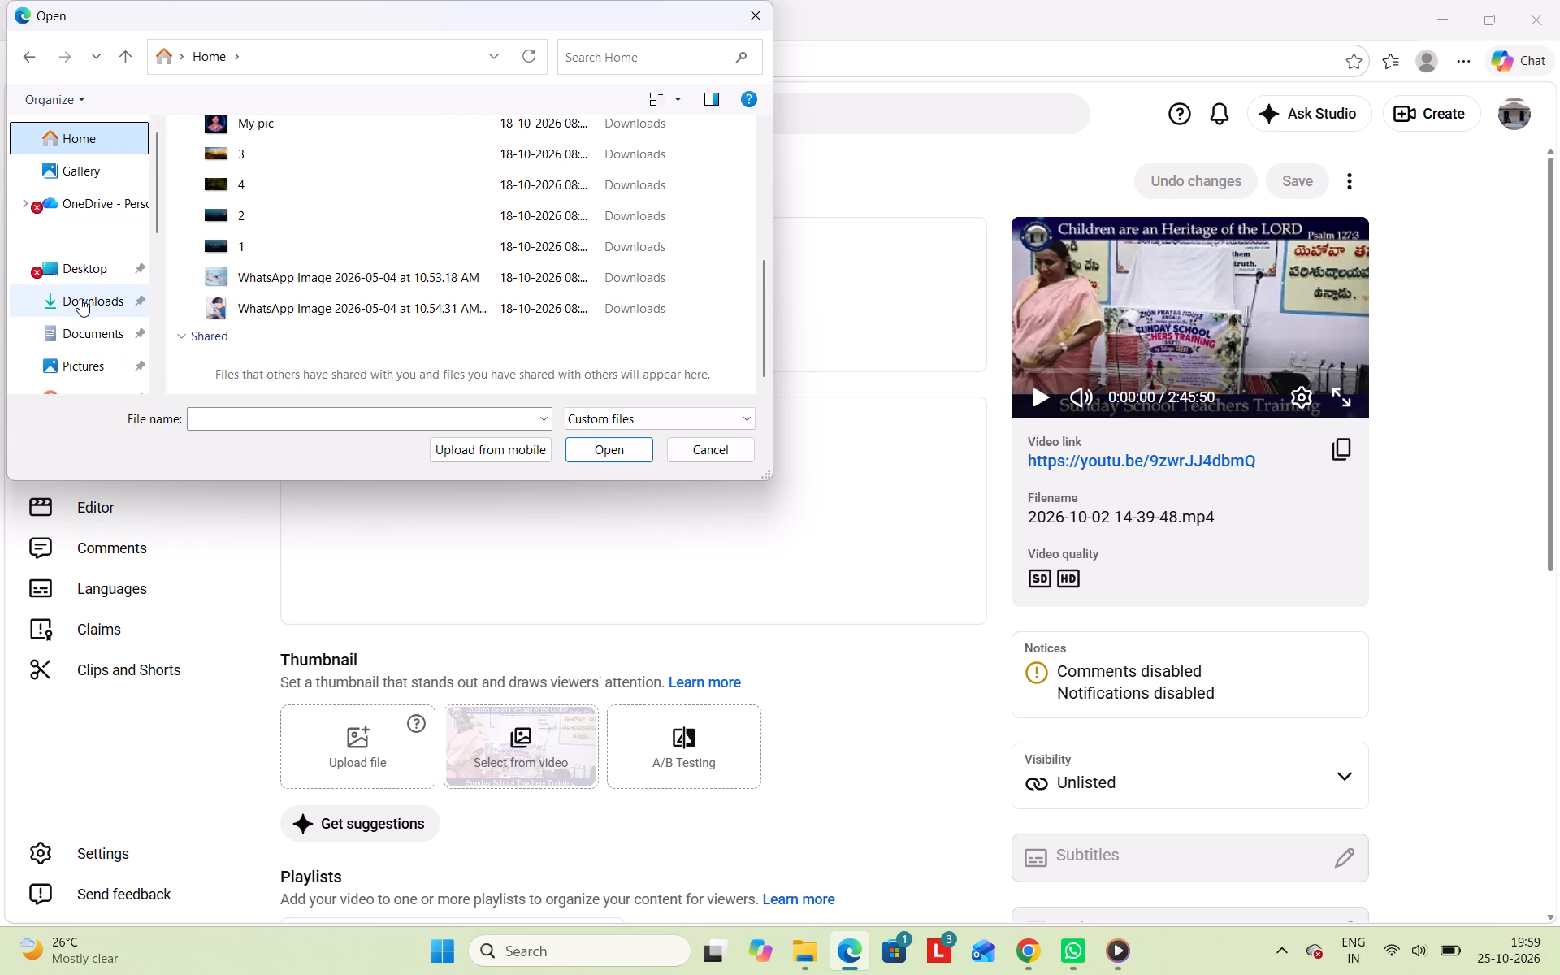
Search the Desktop's Live folder for a thumbnail image, checking its PRISM subfolder.
click(91, 262)
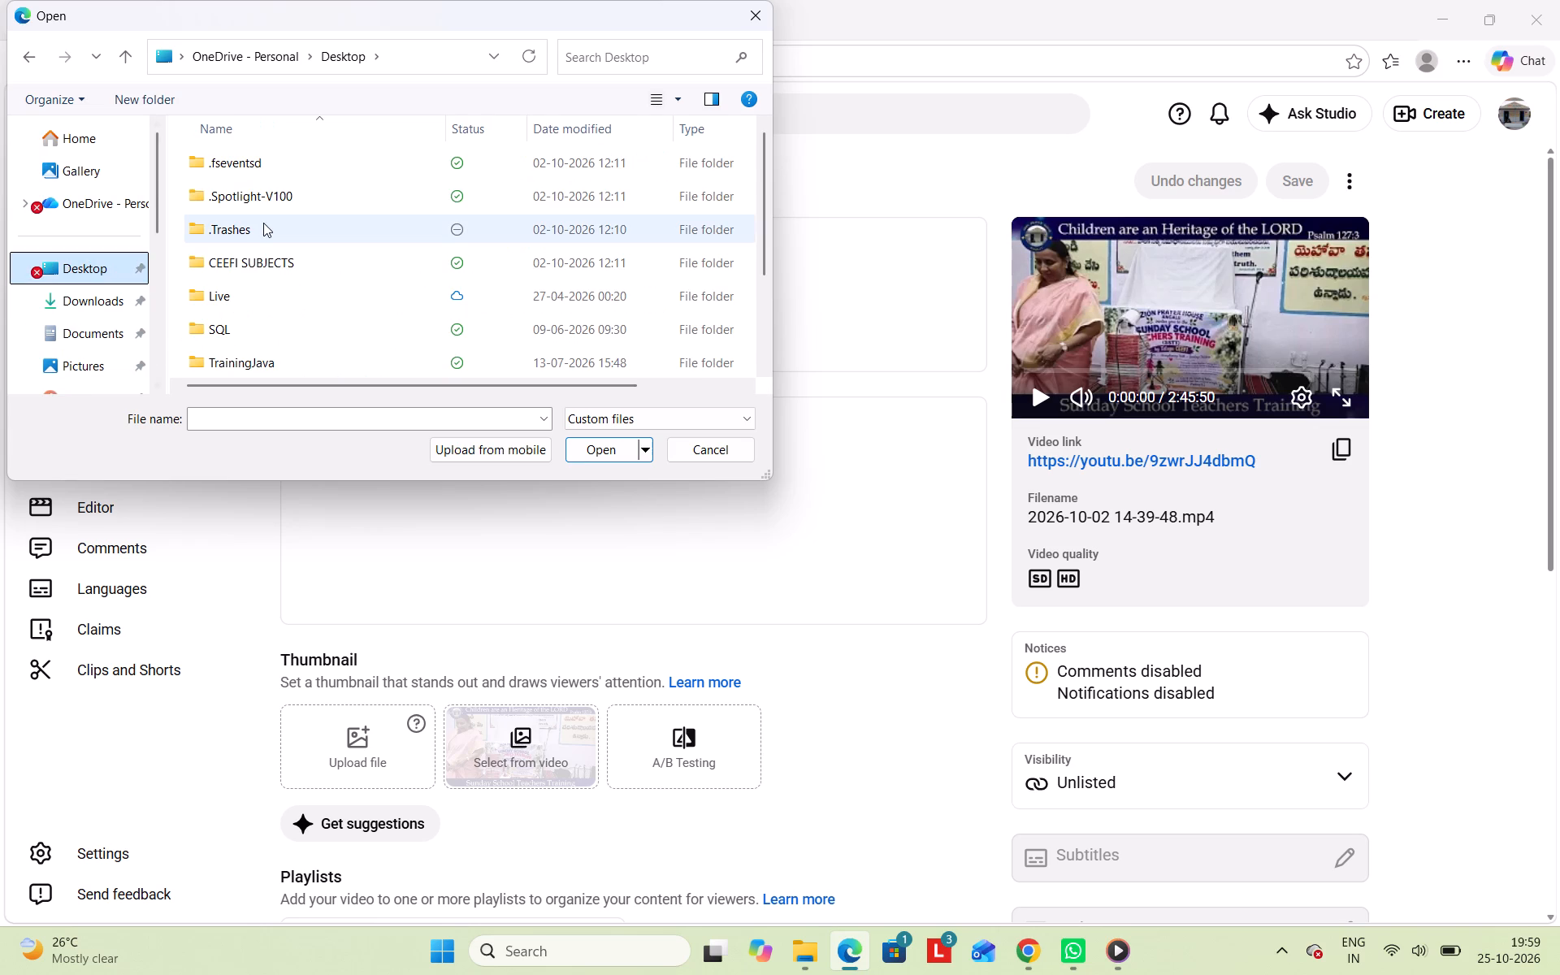
click(247, 283)
double_click(247, 283)
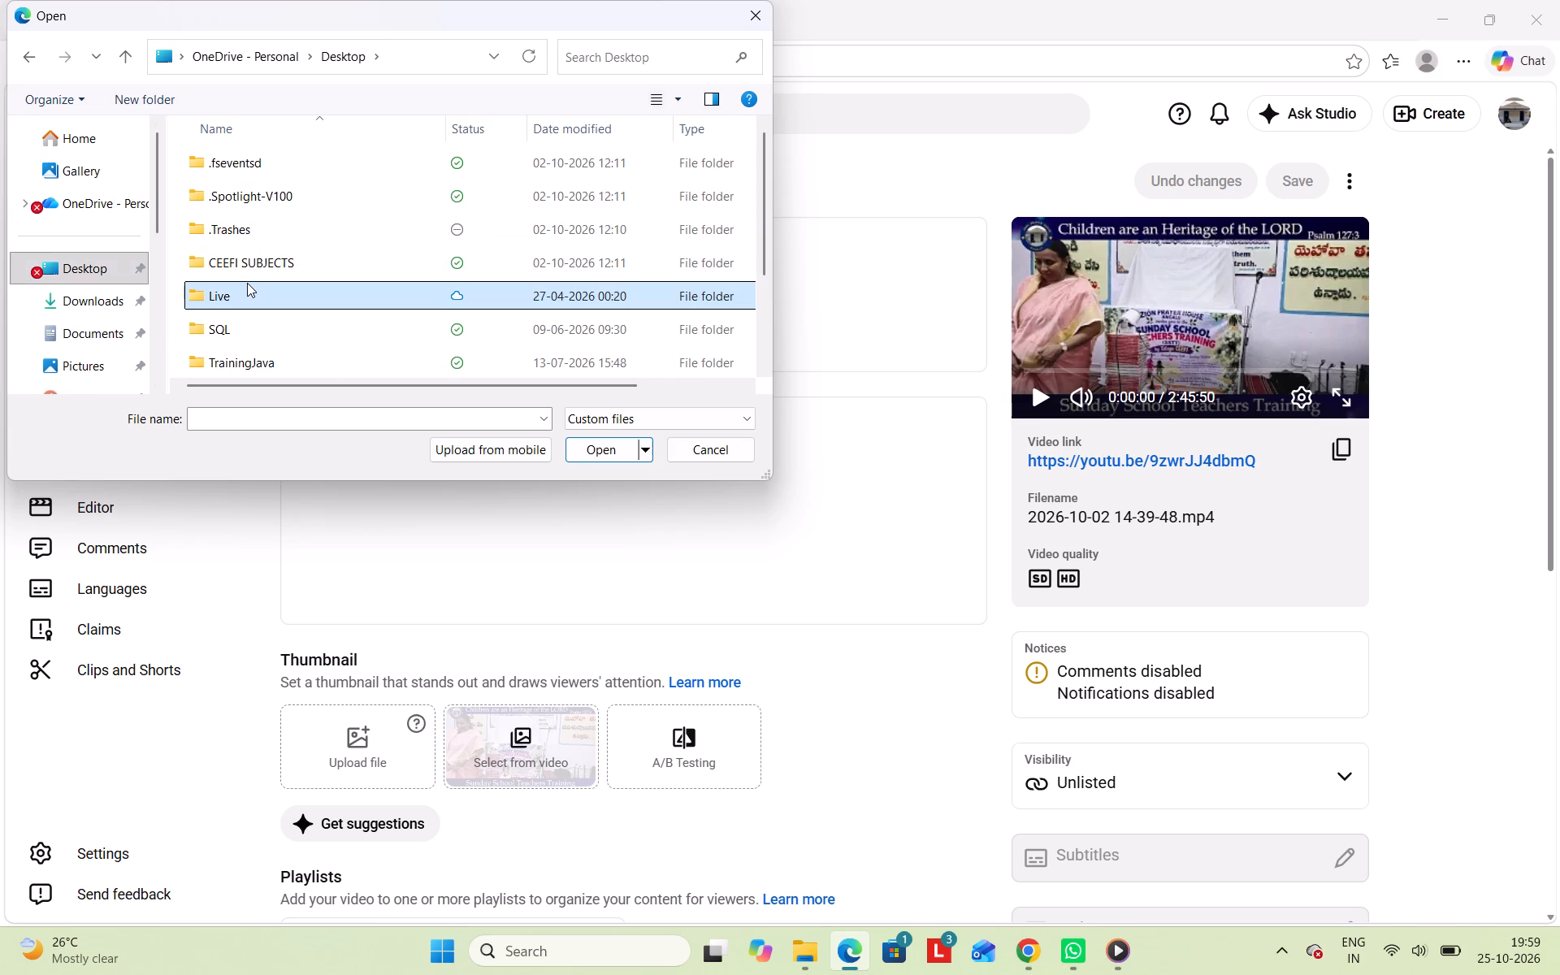
double_click(279, 230)
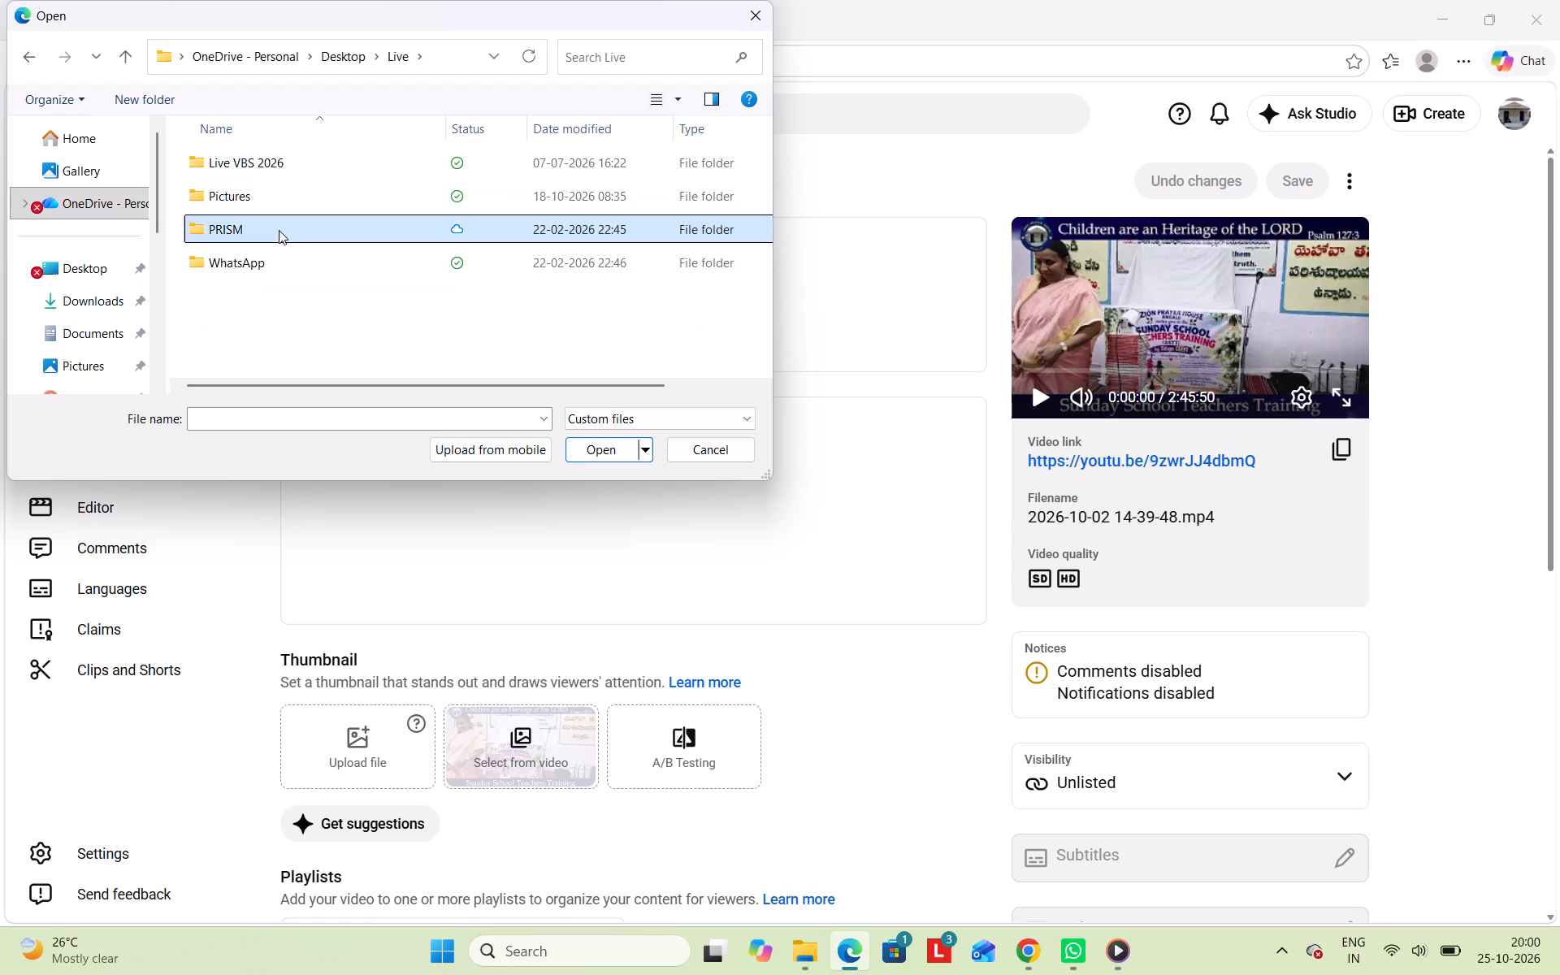
key(BackSpace)
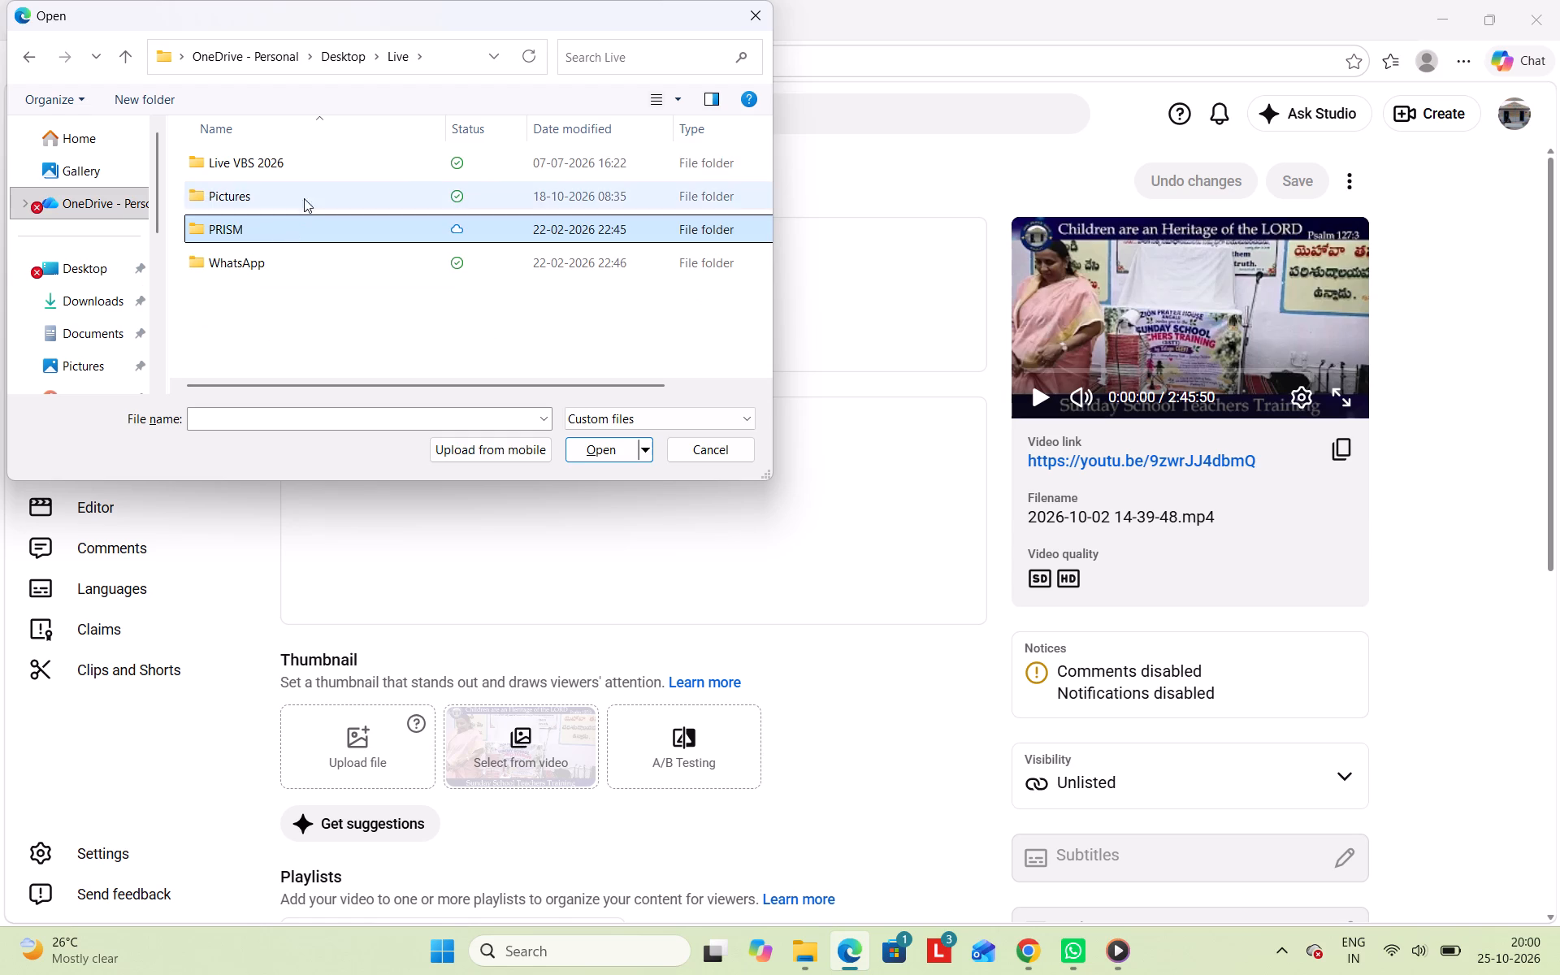
Check the Pictures and WhatsApp subfolders of the Desktop's Live folder for a suitable thumbnail image.
triple_click(307, 195)
key(BackSpace)
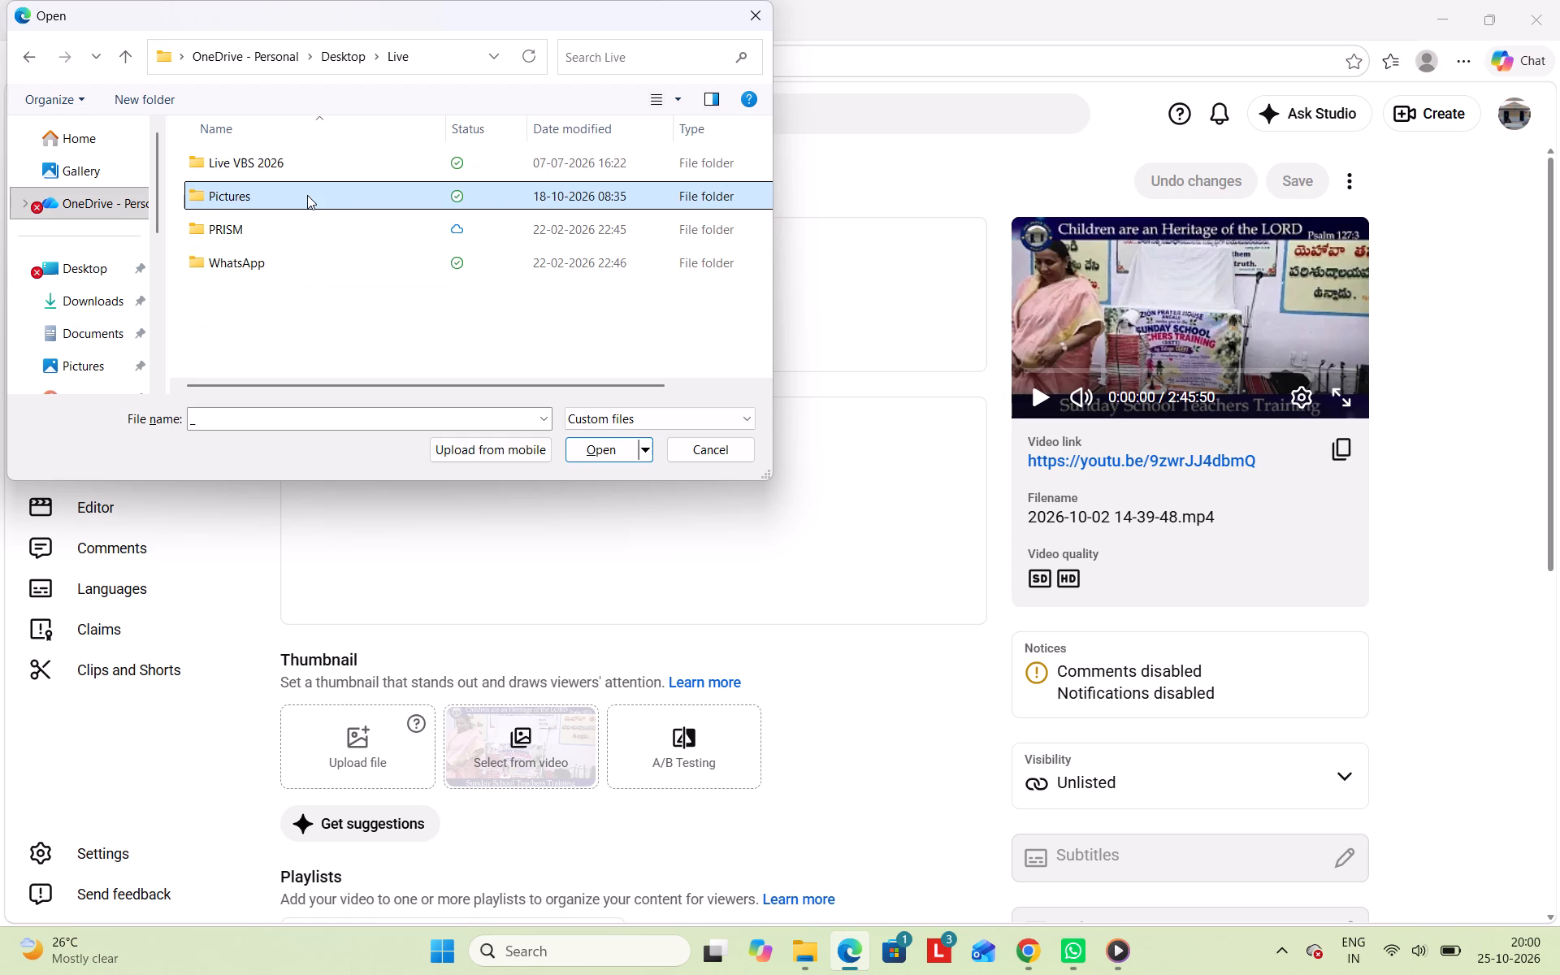
double_click(301, 266)
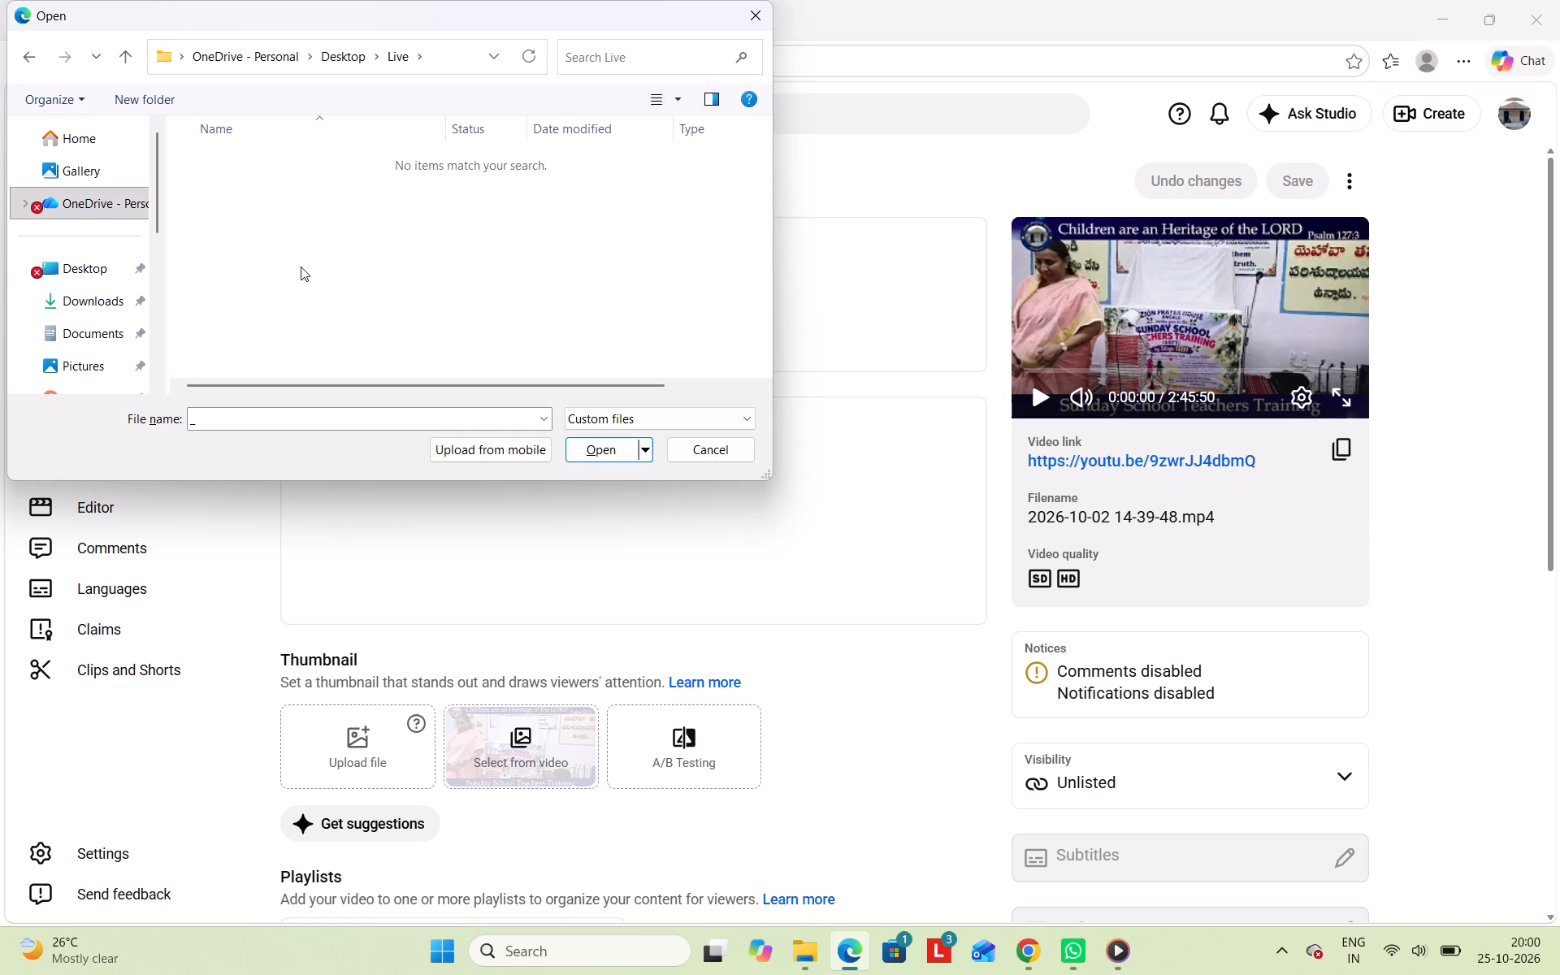